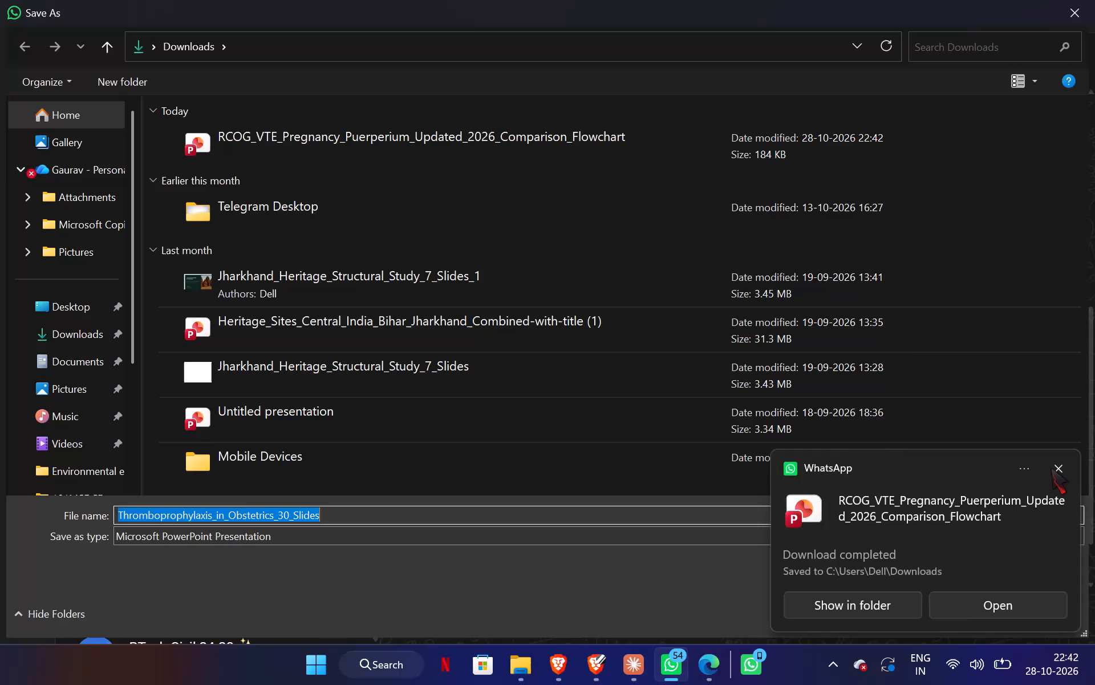
Dismiss the WhatsApp download notification that covers part of the Save As dialog.
click(1051, 468)
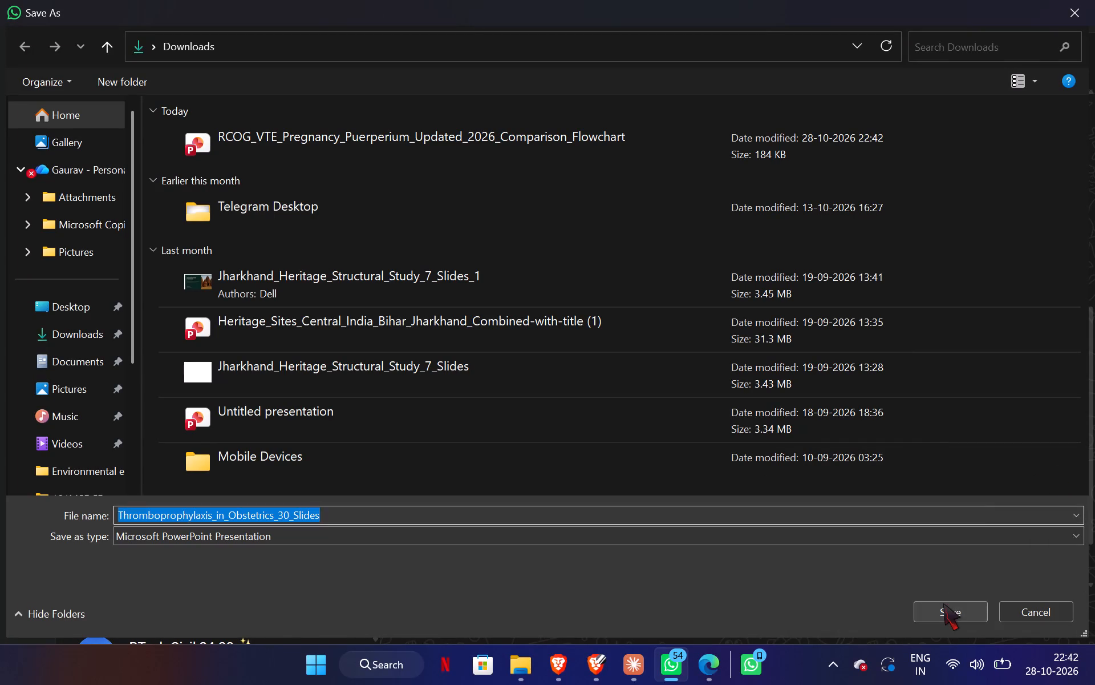
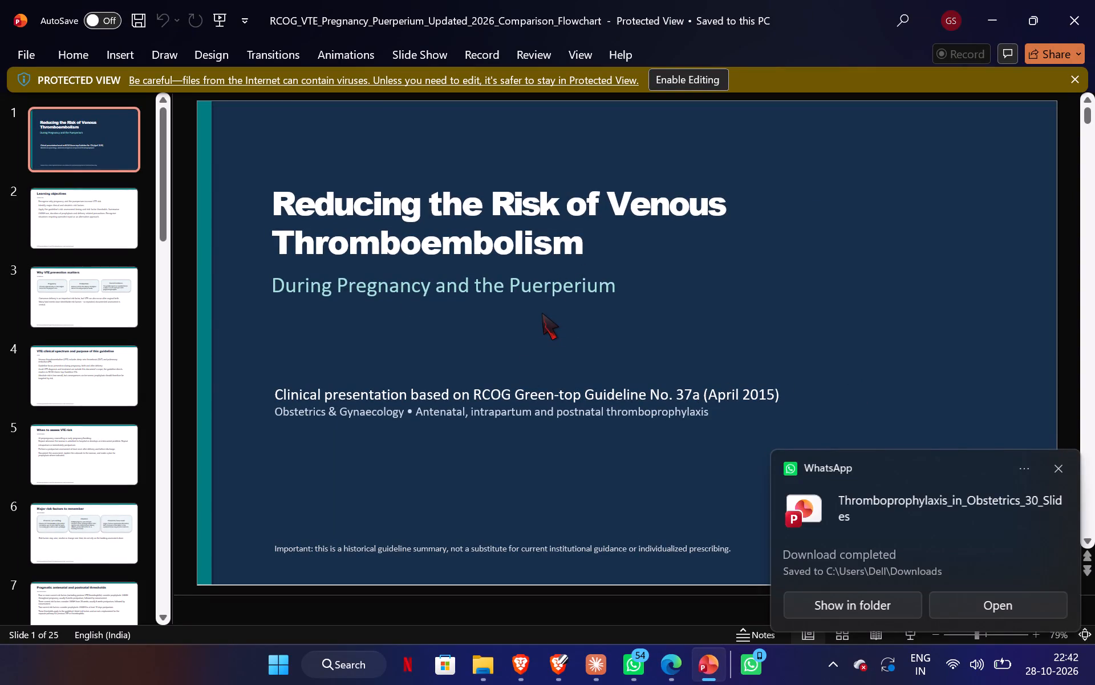
Look through the RCOG VTE presentation, examining the VTE risk timing slide and slides 20 to 22 on changes since the 2015 guideline.
scroll(35, 449, down, 1)
click(35, 449)
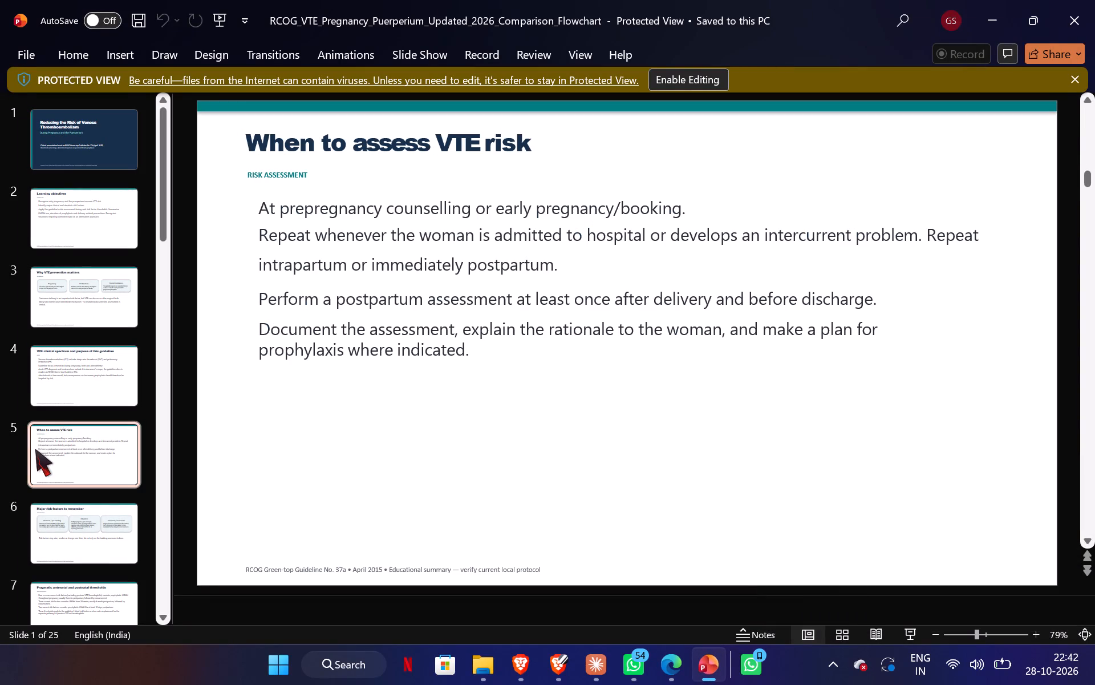
scroll(60, 446, down, 6)
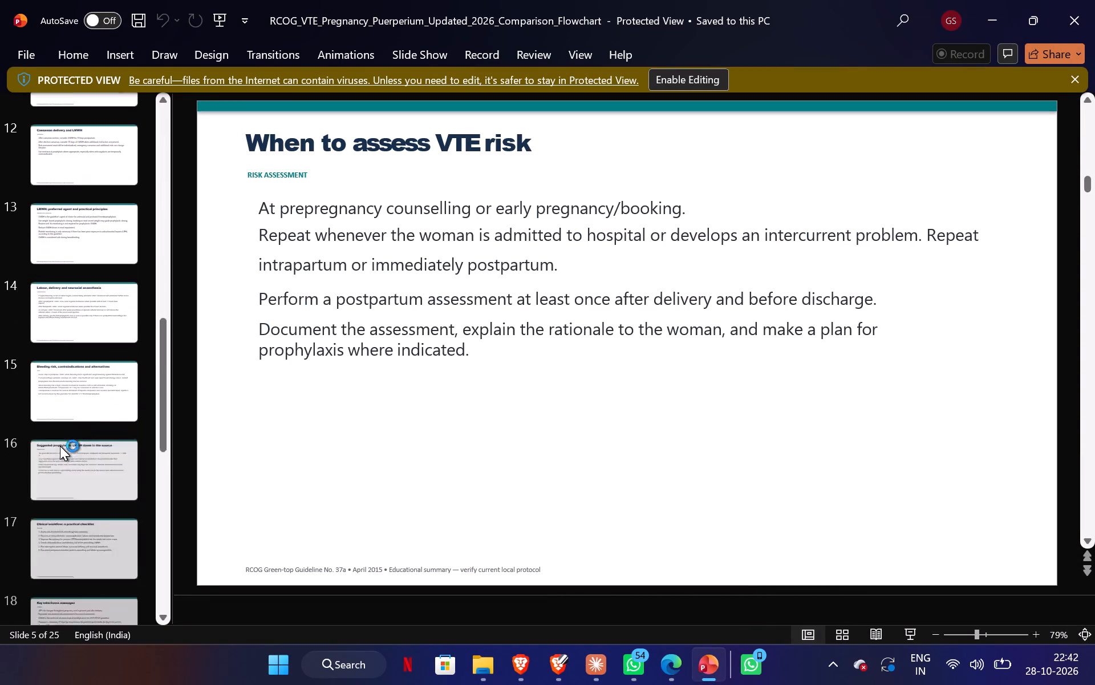
scroll(60, 446, down, 4)
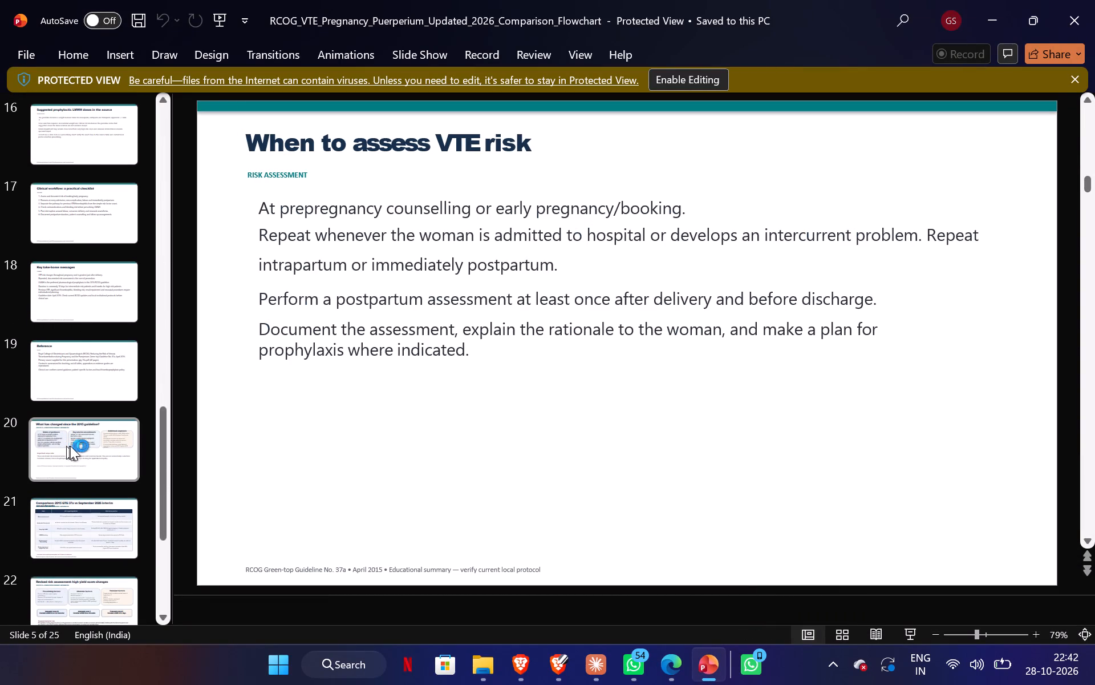
click(86, 446)
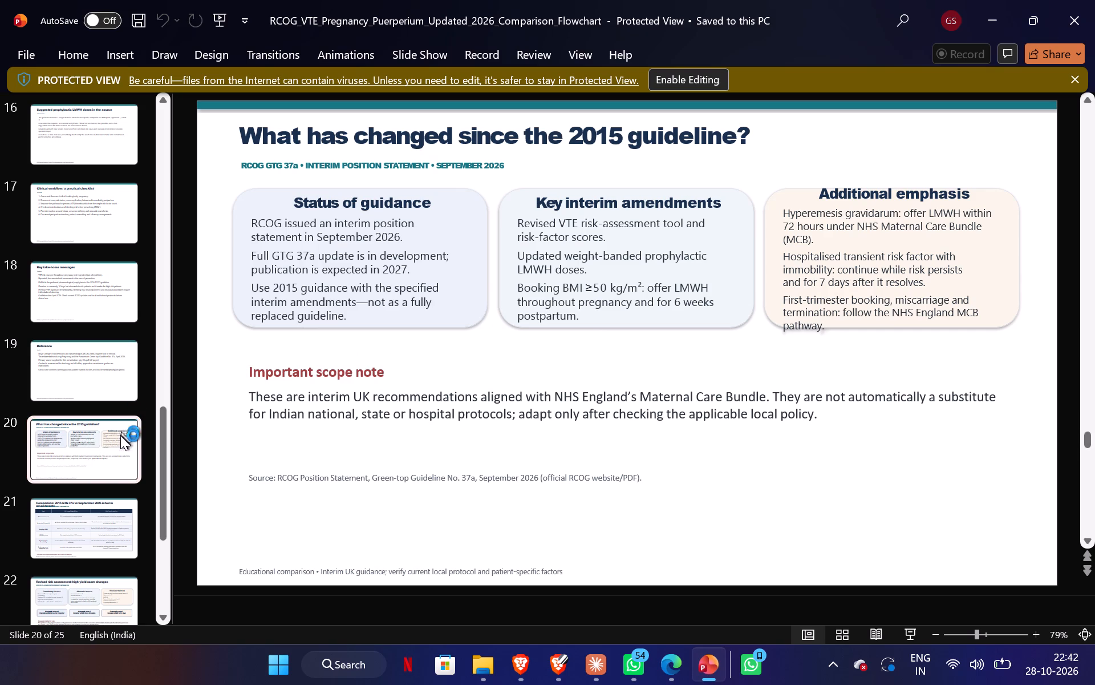
click(107, 529)
scroll(107, 529, down, 1)
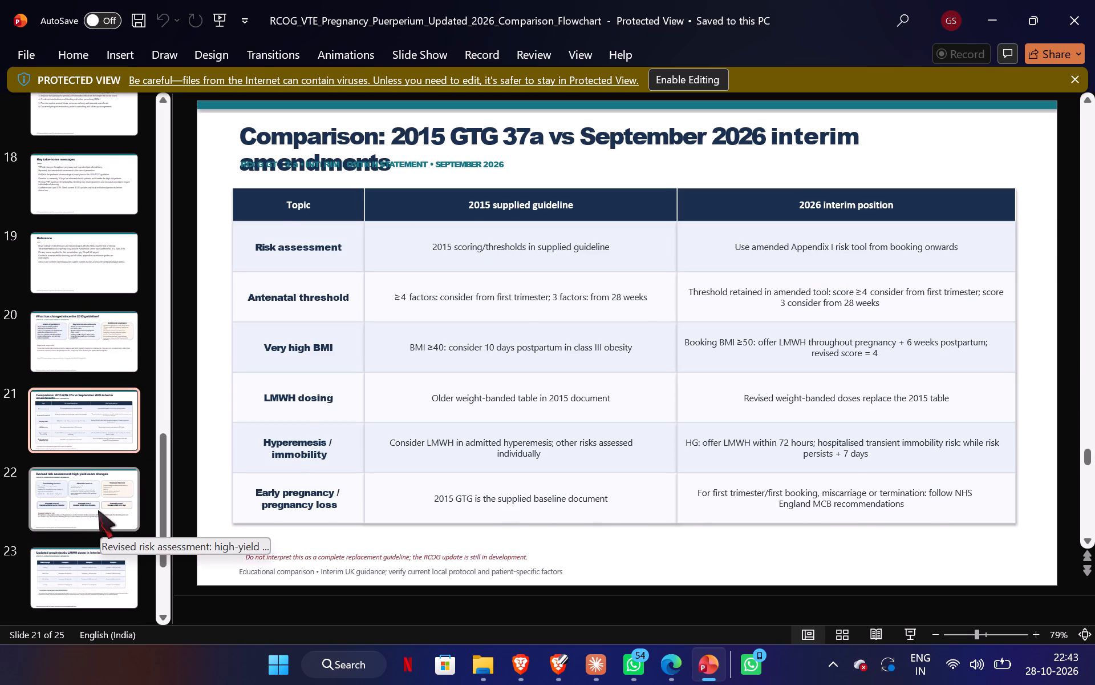
click(98, 511)
click(86, 424)
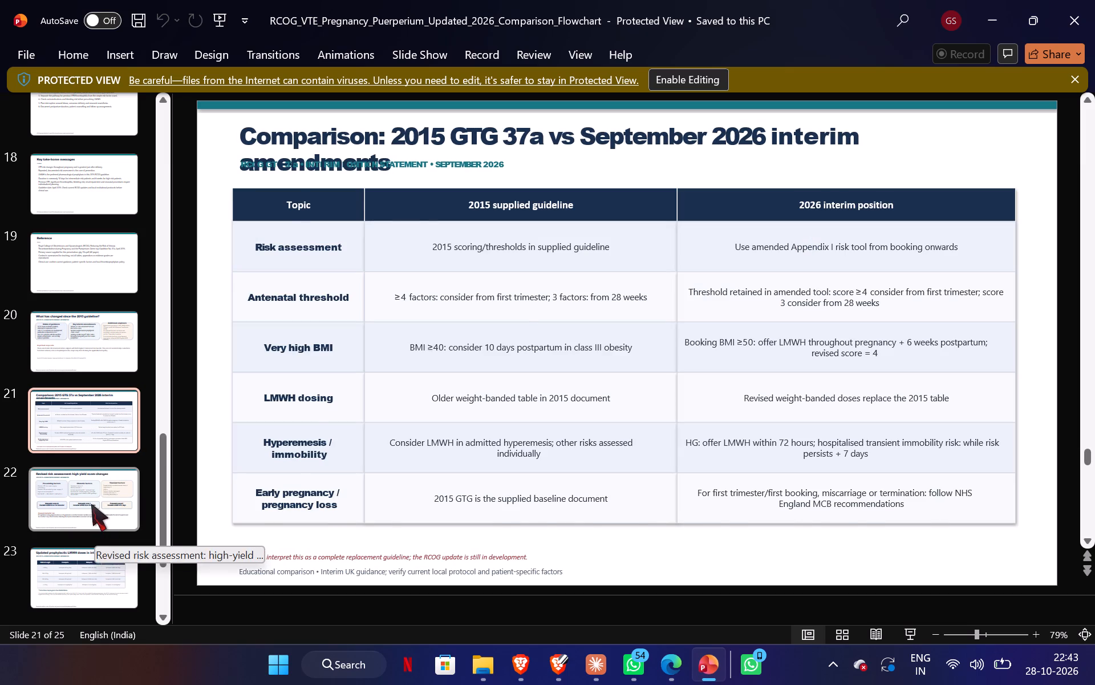
Review the 2026 update slides from slide 22 on the revised risk assessment through slide 25 on references and implementation.
click(92, 505)
scroll(92, 505, down, 1)
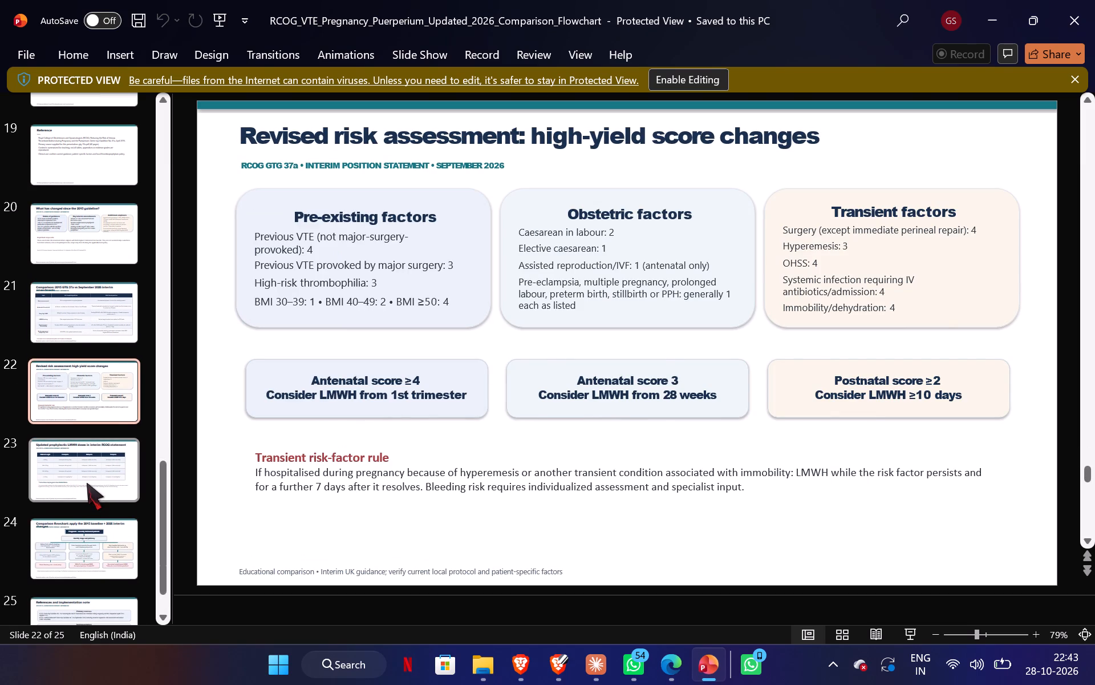
click(87, 483)
scroll(87, 483, down, 1)
click(87, 483)
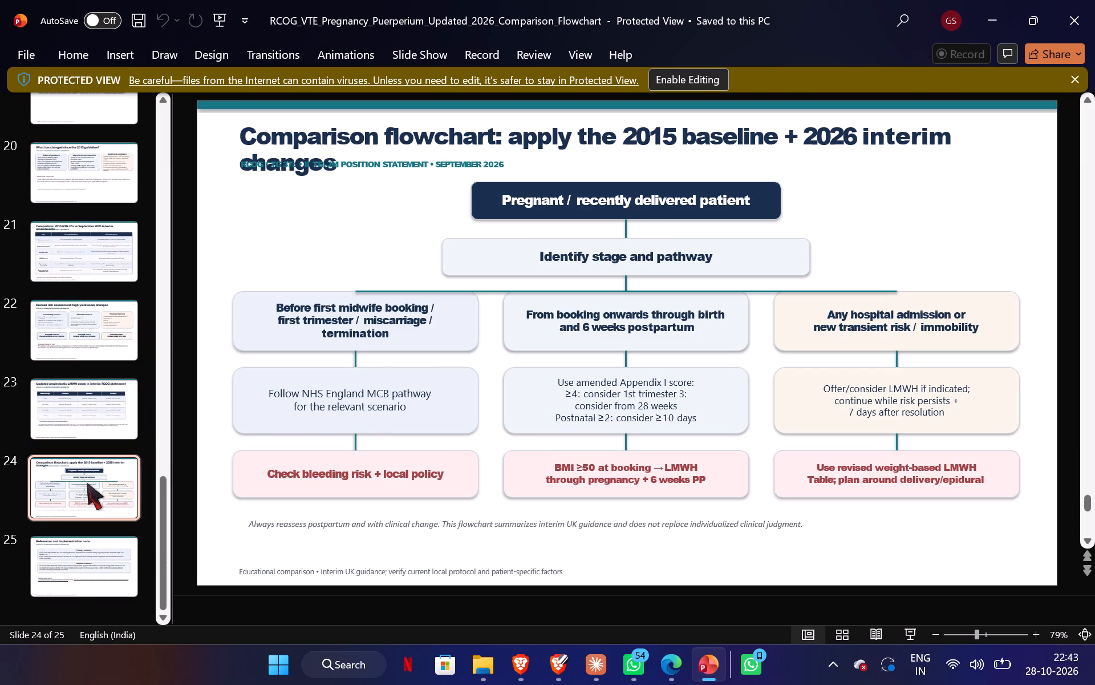
scroll(87, 483, down, 1)
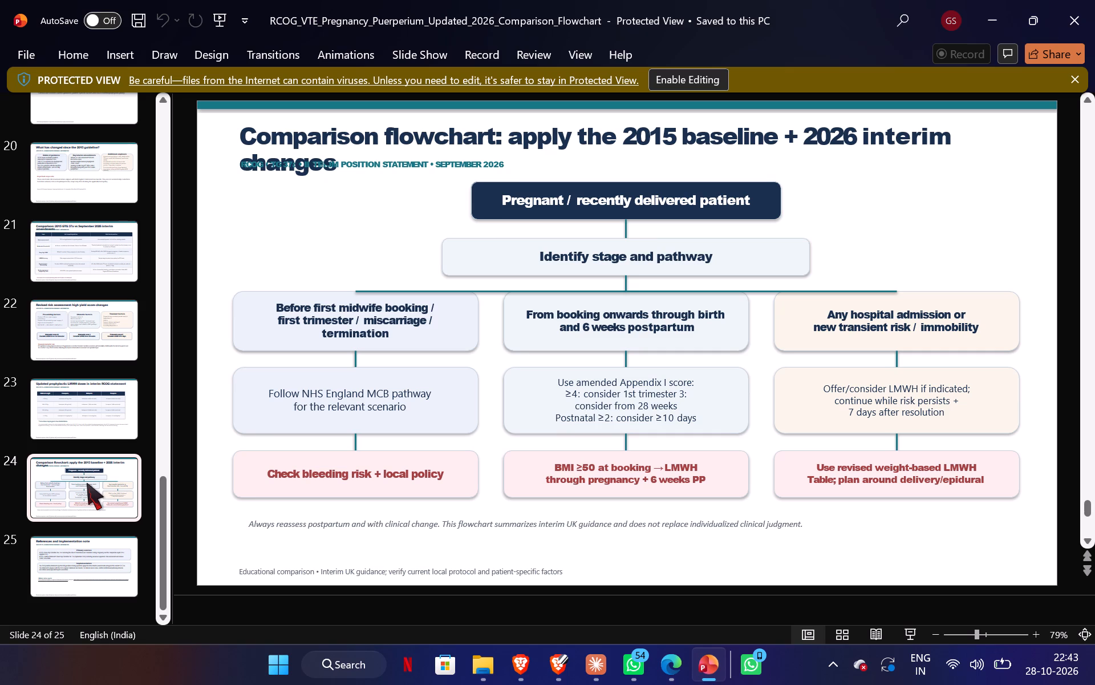
scroll(87, 483, down, 1)
click(78, 554)
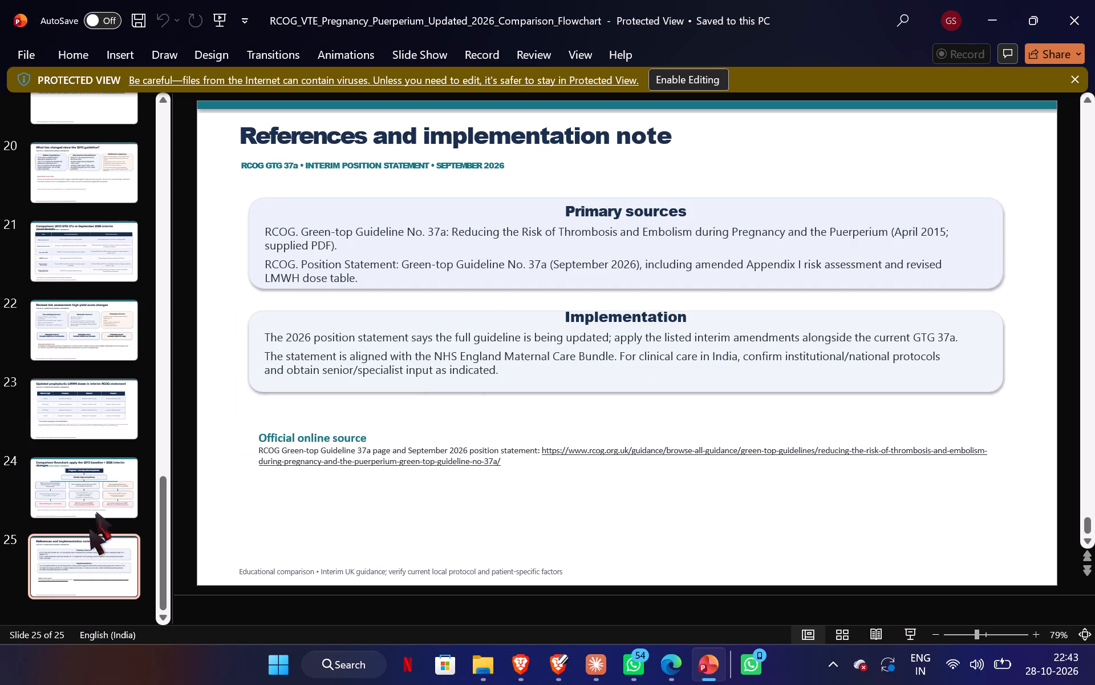
Return to slide 20, "What has changed since the 2015 guideline?", and examine its summary of the interim amendments.
click(83, 186)
scroll(83, 186, up, 1)
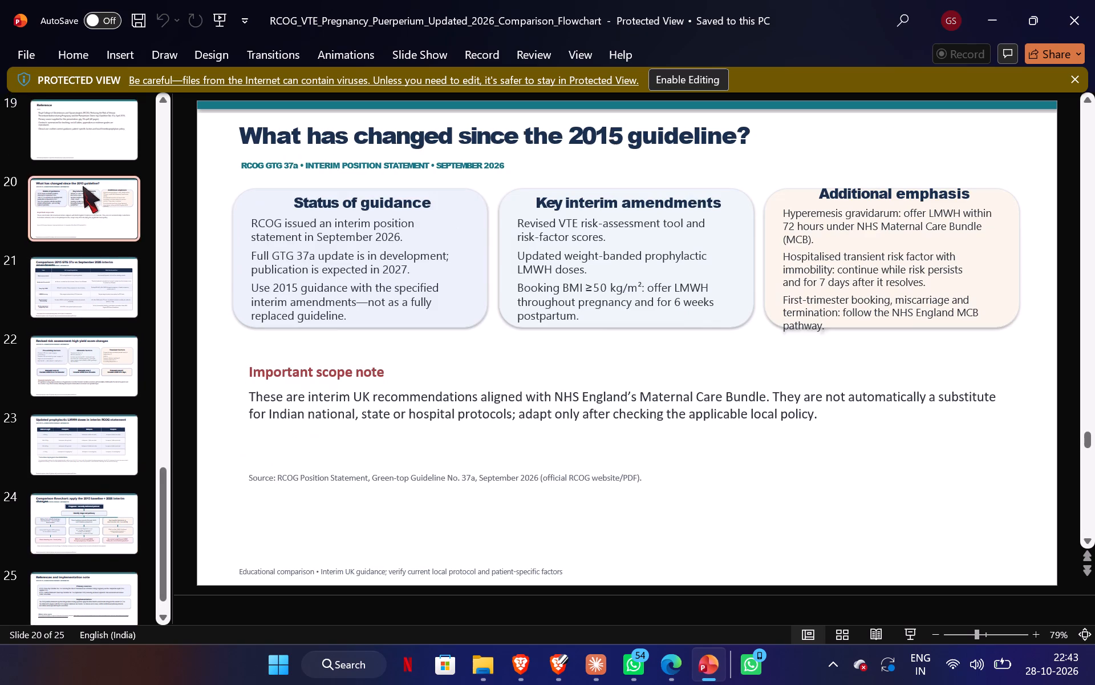
scroll(83, 186, up, 1)
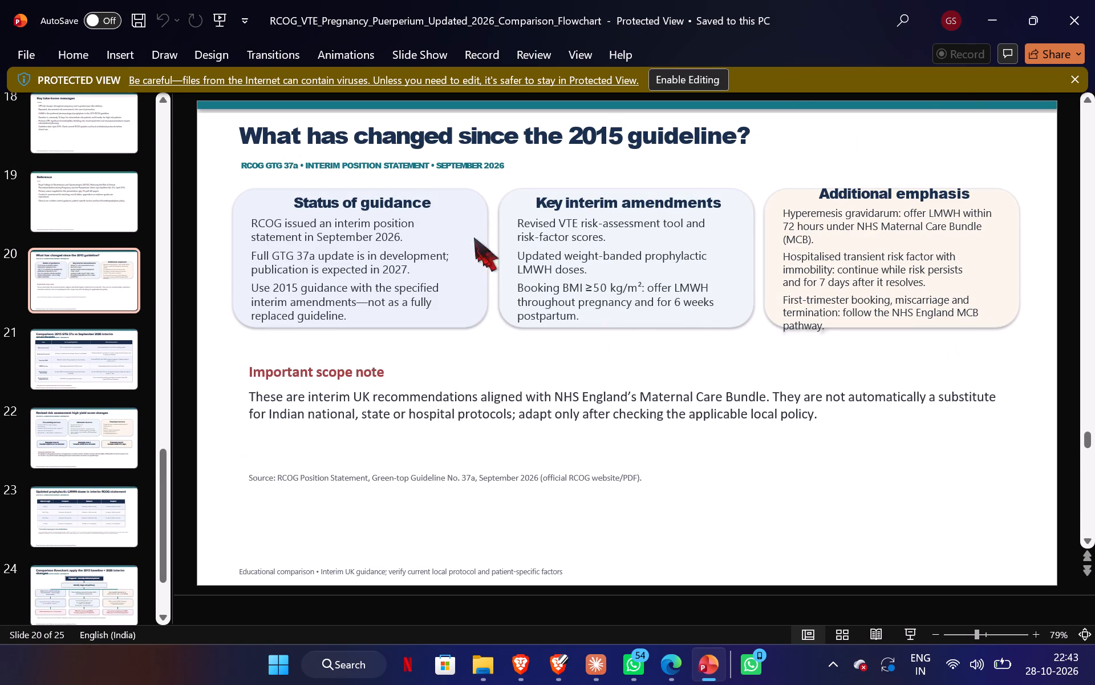
Dismiss the Protected View message bar without enabling editing.
click(1079, 82)
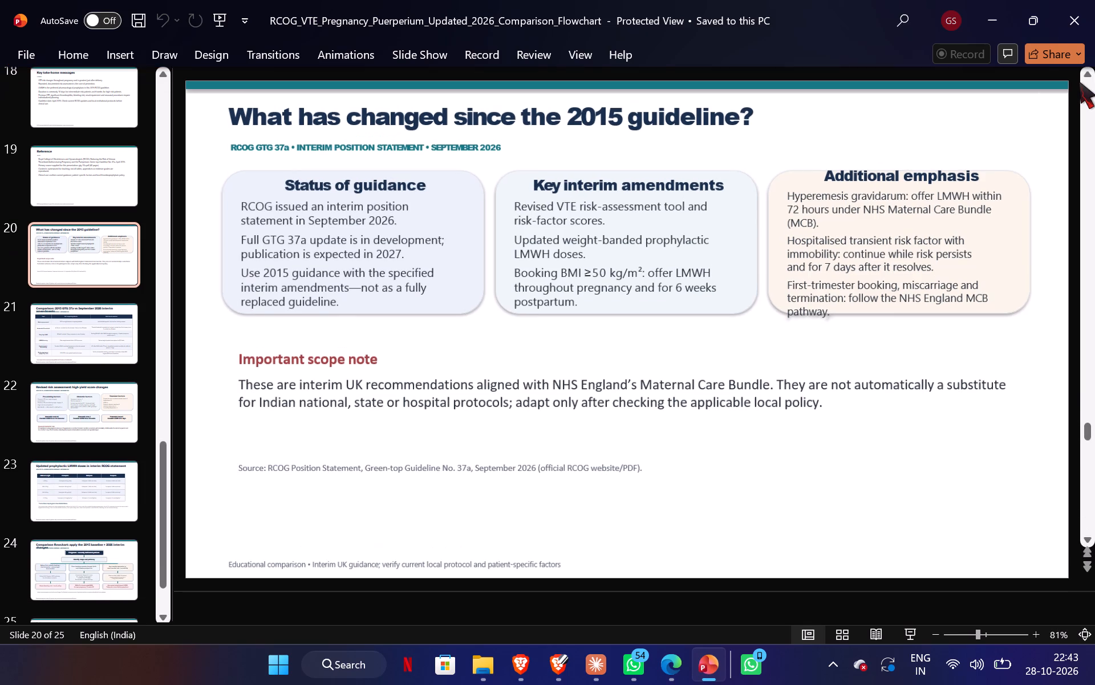
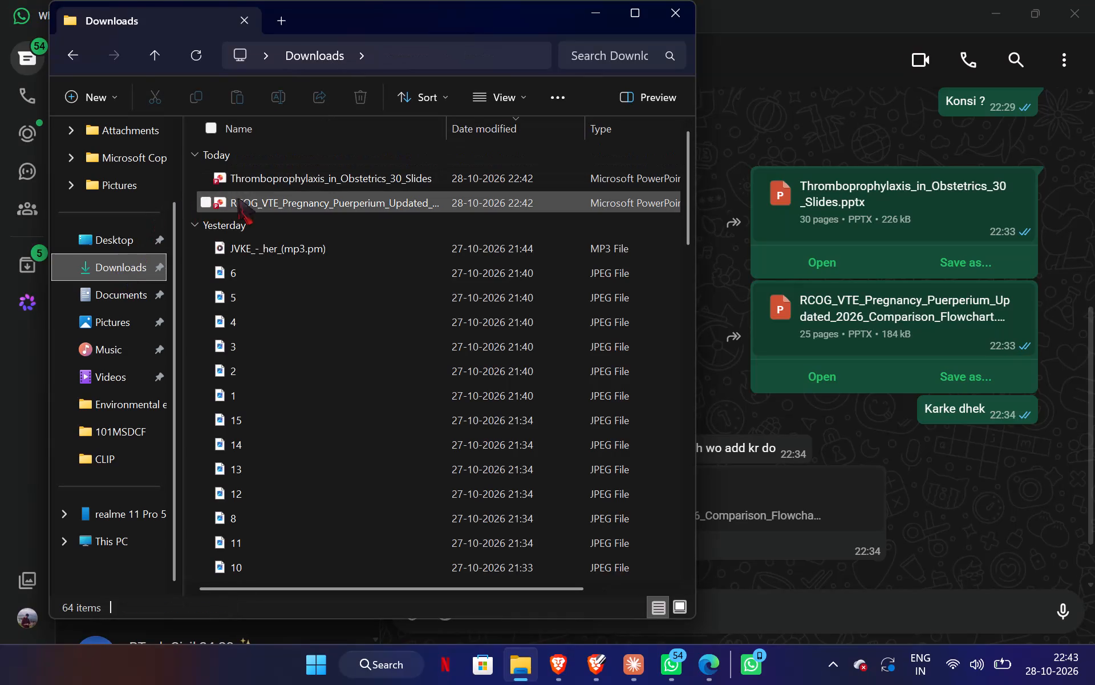
Open the RCOG_VTE_Pregnancy_Puerperium_Updated_2026_Comparison_Flowchart presentation from the Downloads folder in PowerPoint and enable editing.
double_click(276, 194)
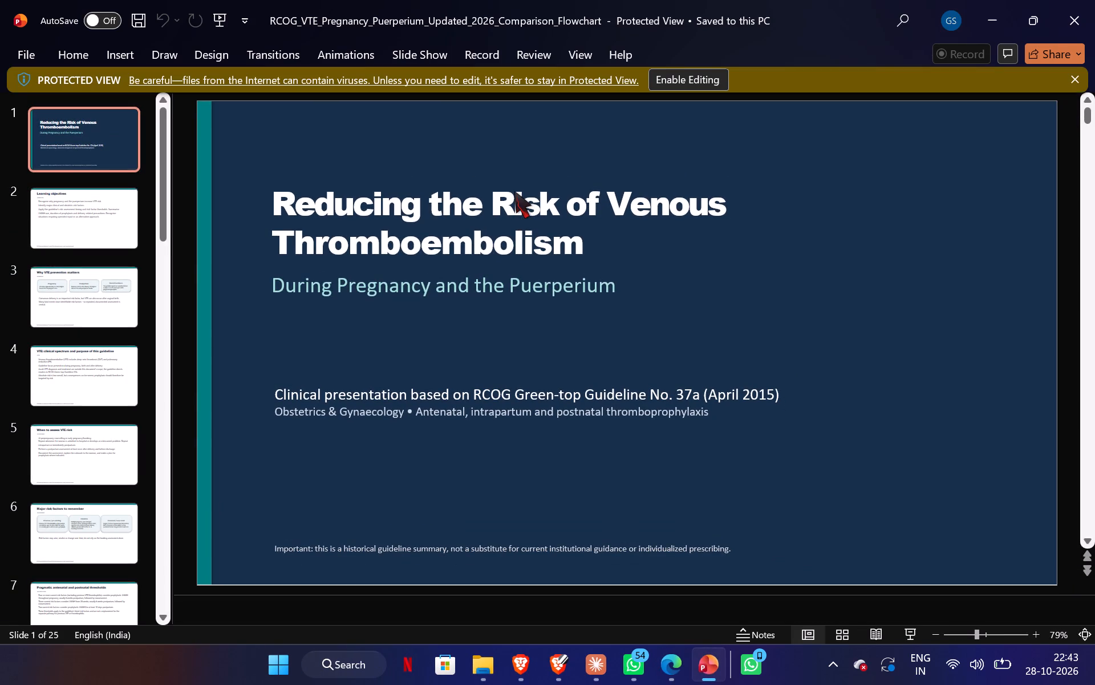
click(697, 81)
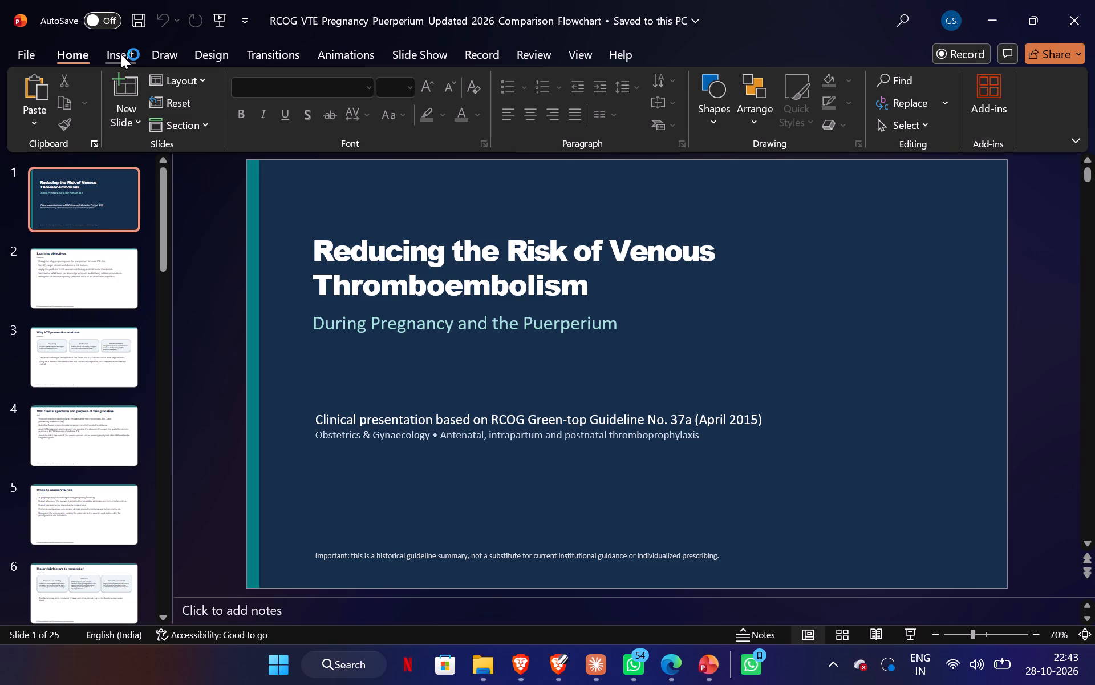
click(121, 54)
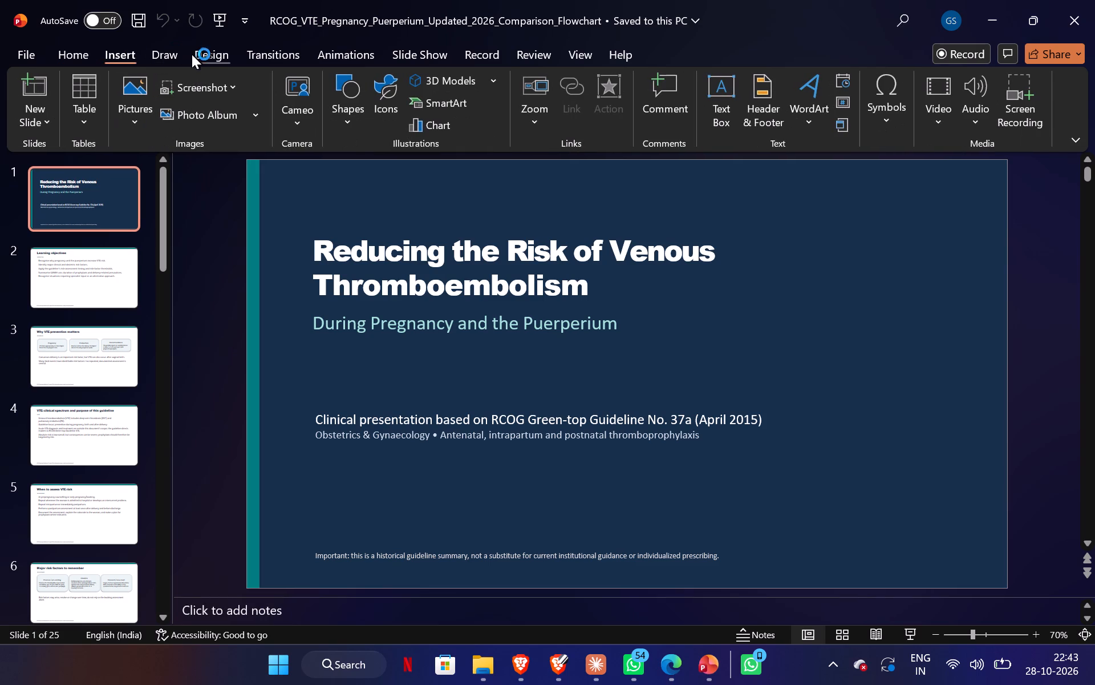
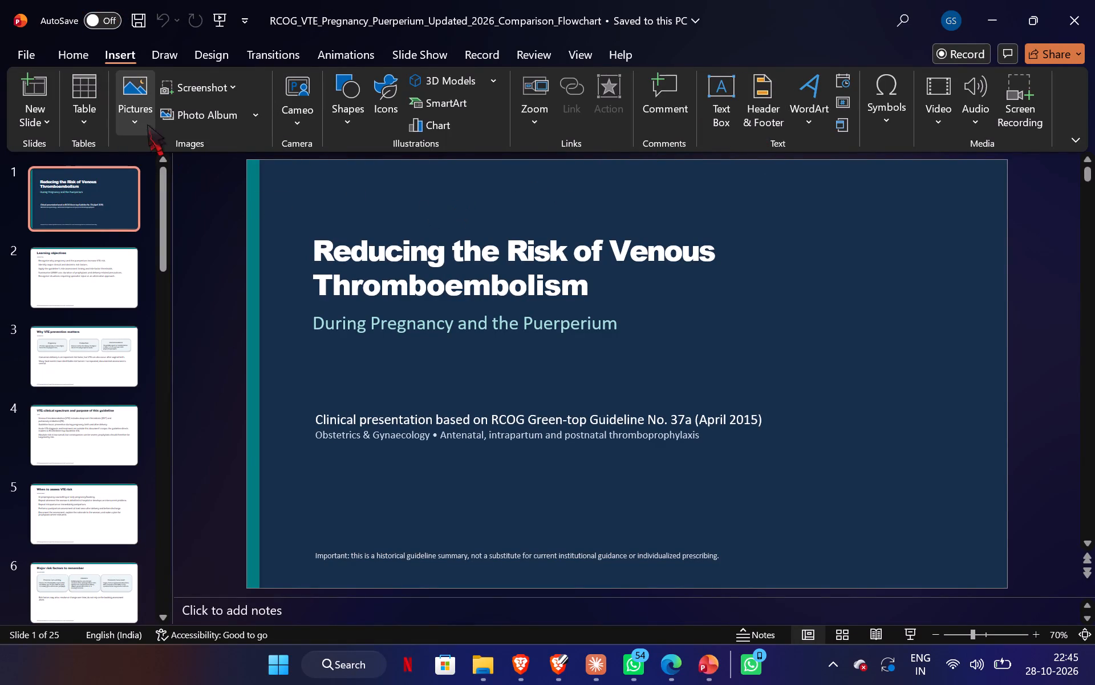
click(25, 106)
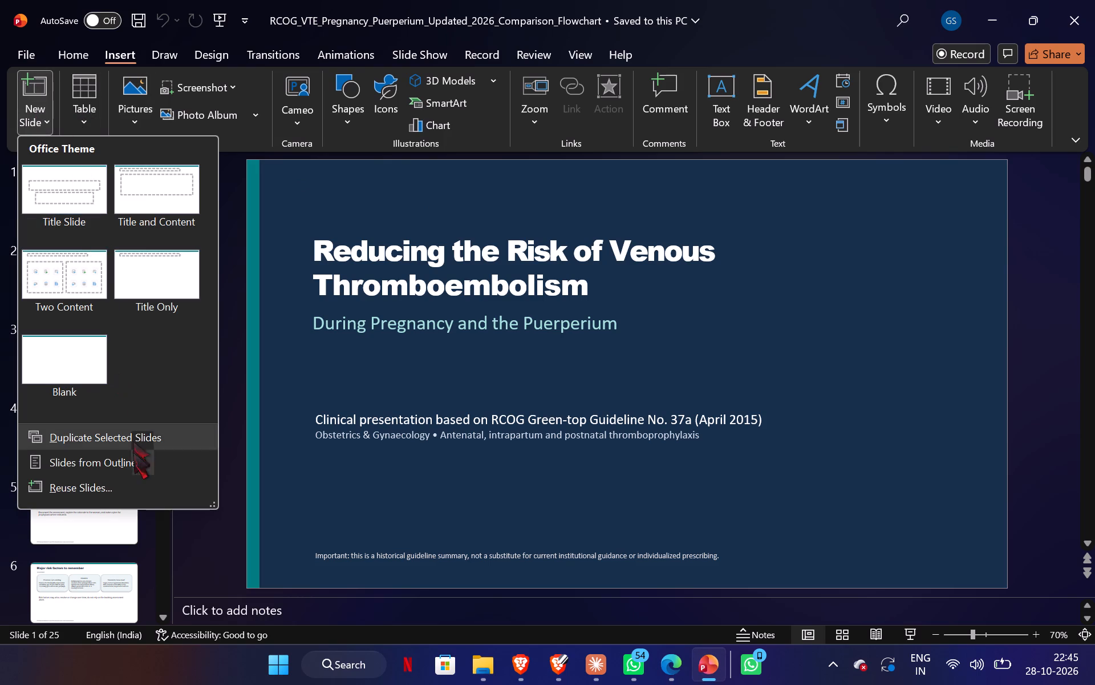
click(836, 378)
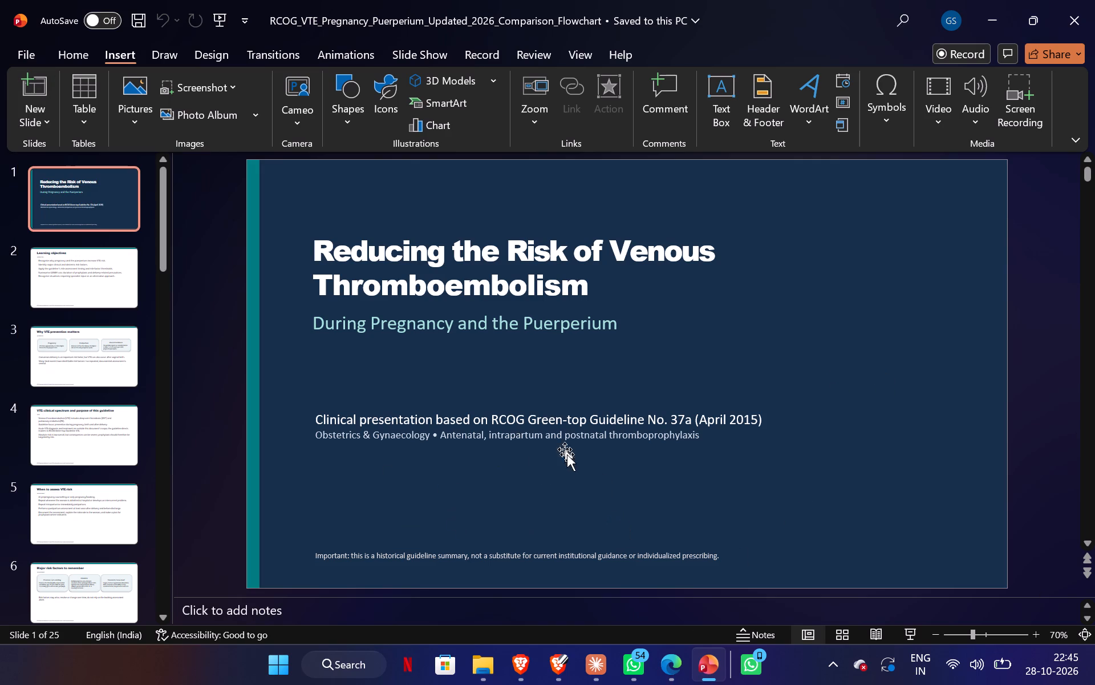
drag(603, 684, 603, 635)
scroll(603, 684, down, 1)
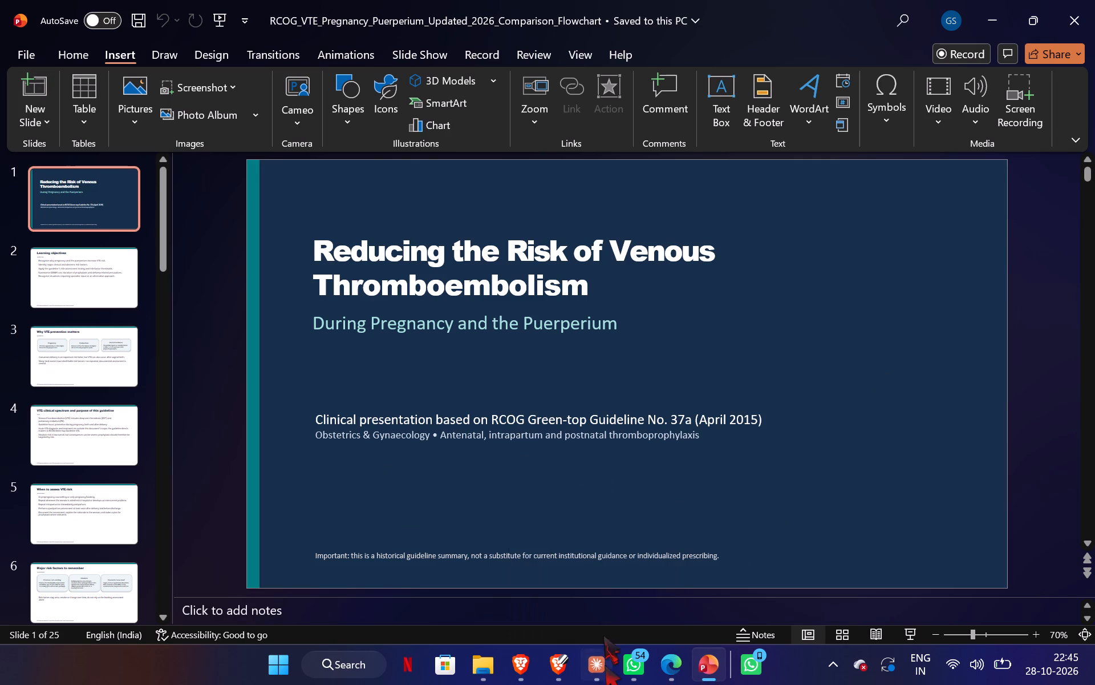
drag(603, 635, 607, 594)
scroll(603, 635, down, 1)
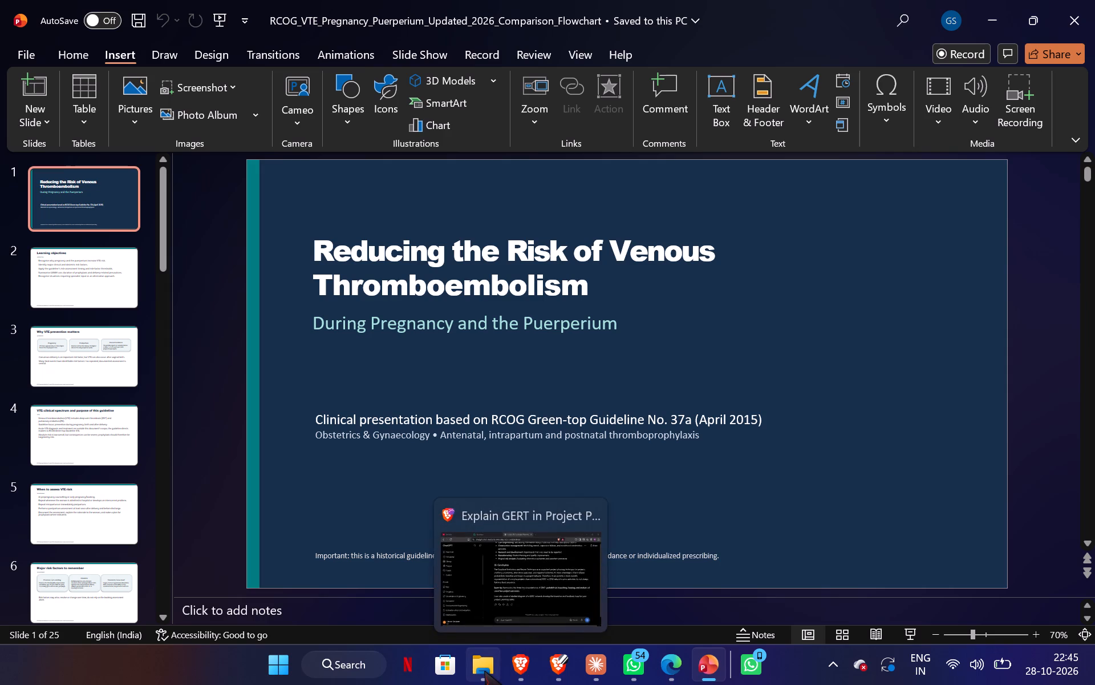
Open the Thromboprophylaxis_in_Obstetrics_30_Slides presentation from the Downloads folder.
click(484, 671)
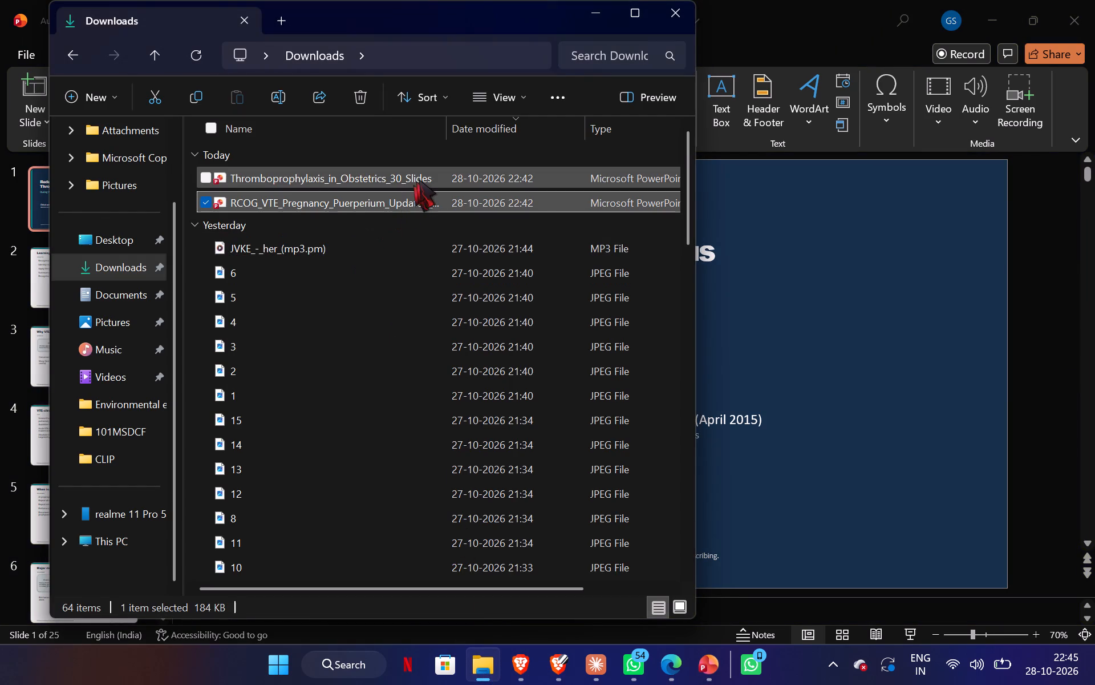
double_click(419, 180)
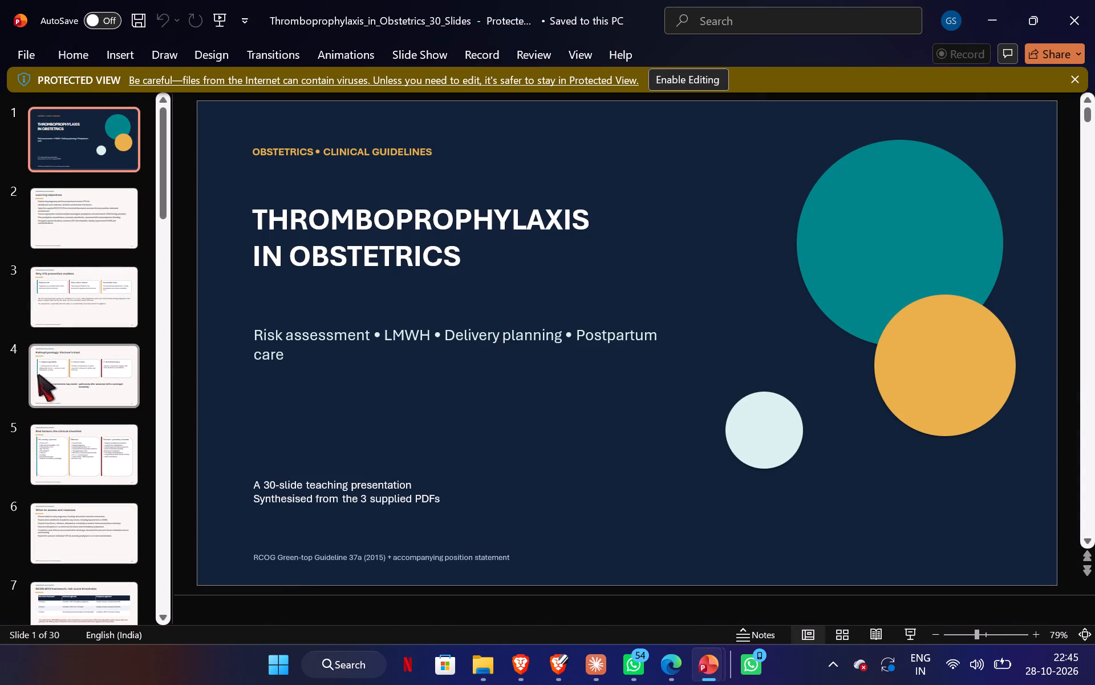
Look through the closing slides of the Thromboprophylaxis in Obstetrics deck: key take-home messages, sources and scope, and common pitfalls to avoid.
scroll(40, 374, down, 6)
click(101, 587)
scroll(101, 587, down, 5)
click(92, 490)
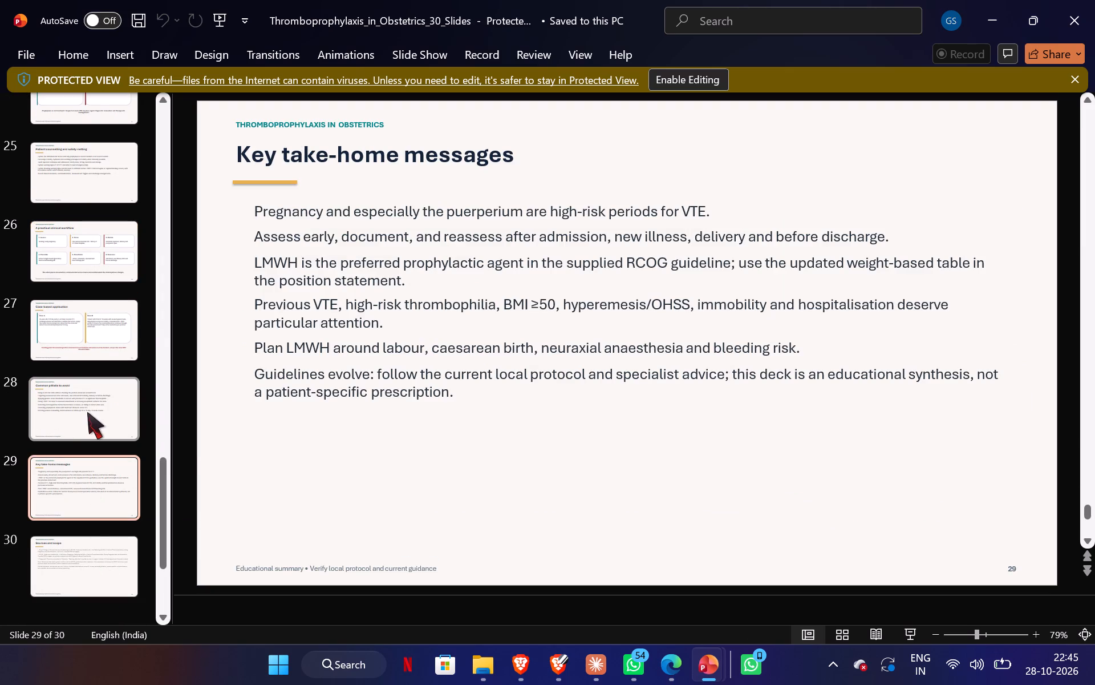
click(86, 541)
scroll(86, 541, down, 1)
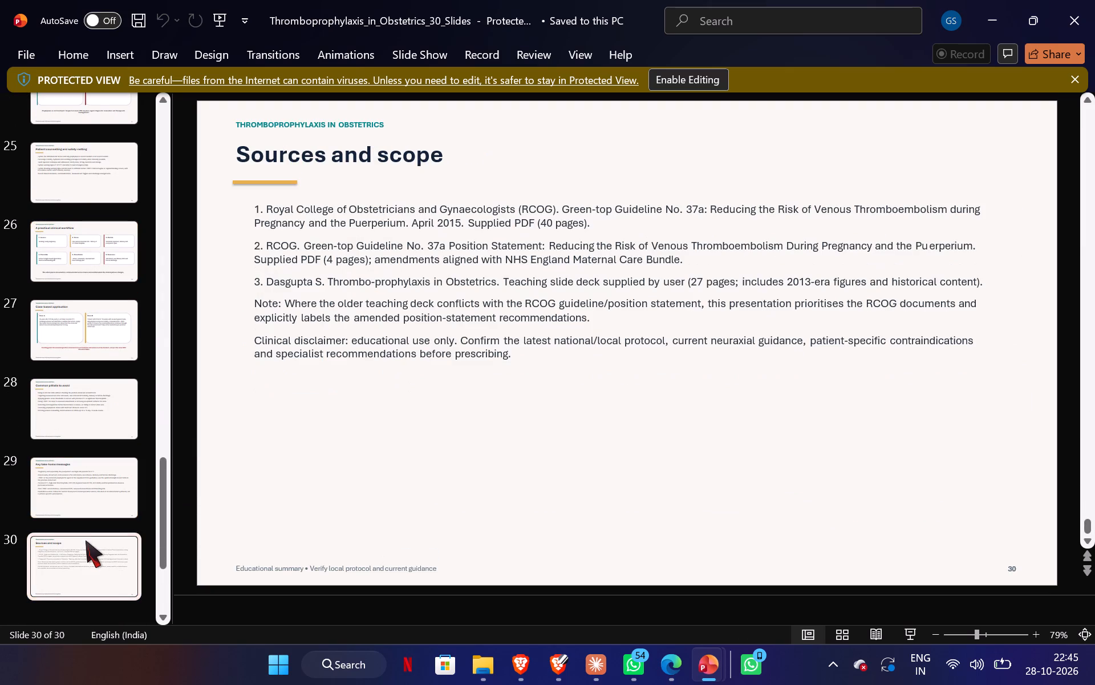
scroll(86, 541, down, 1)
click(65, 494)
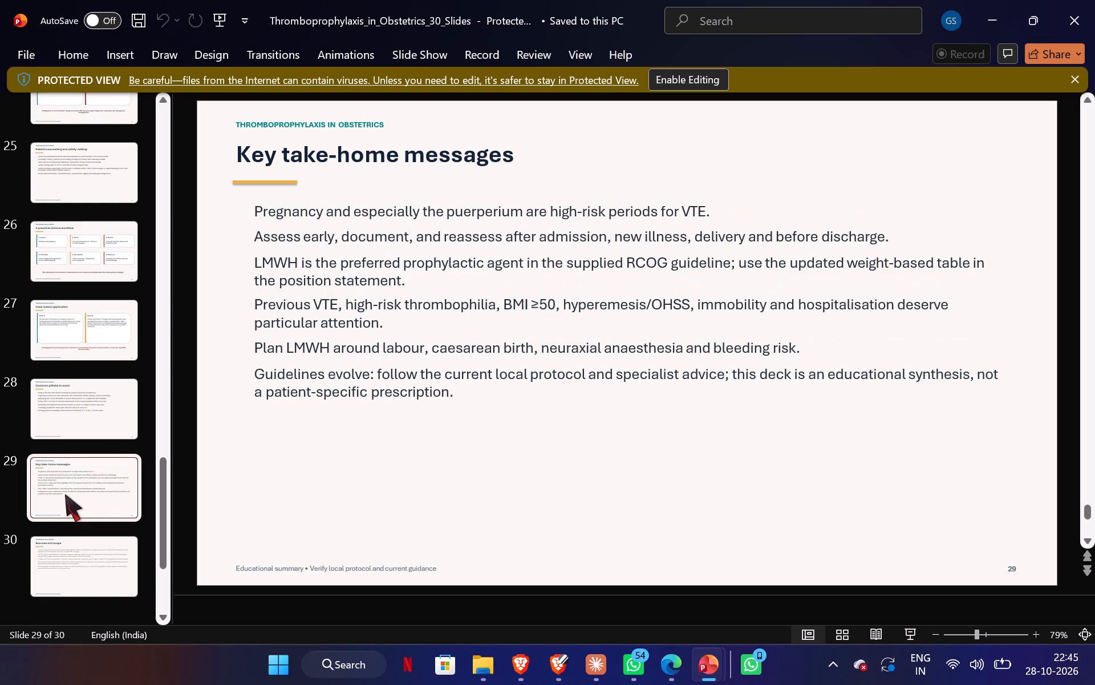
click(77, 400)
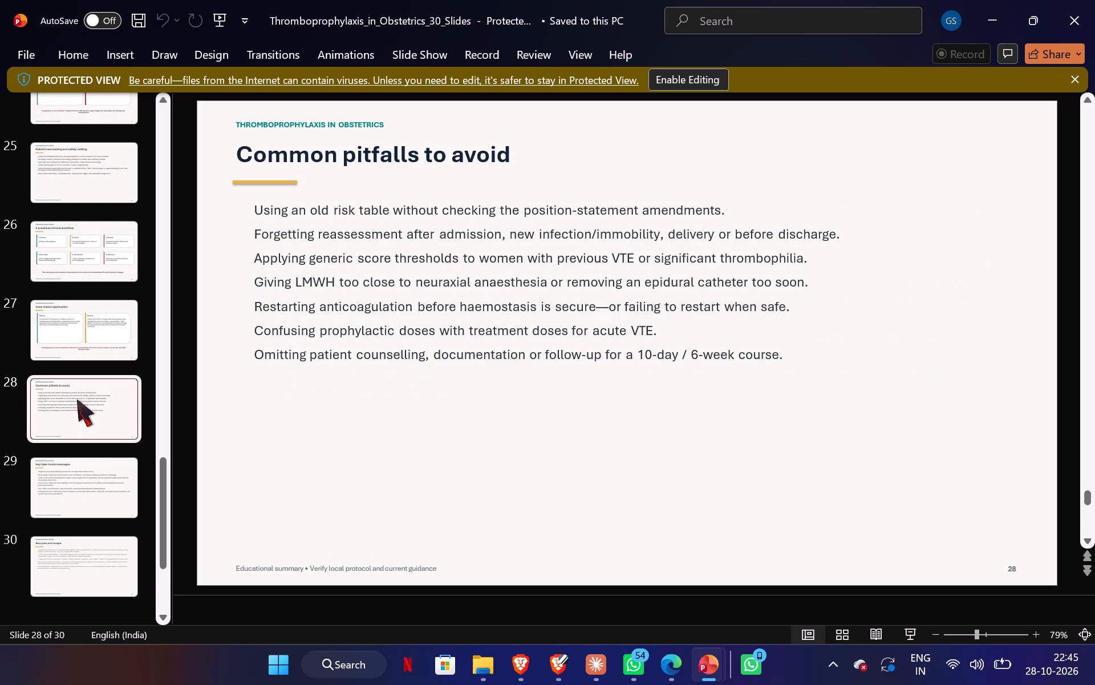
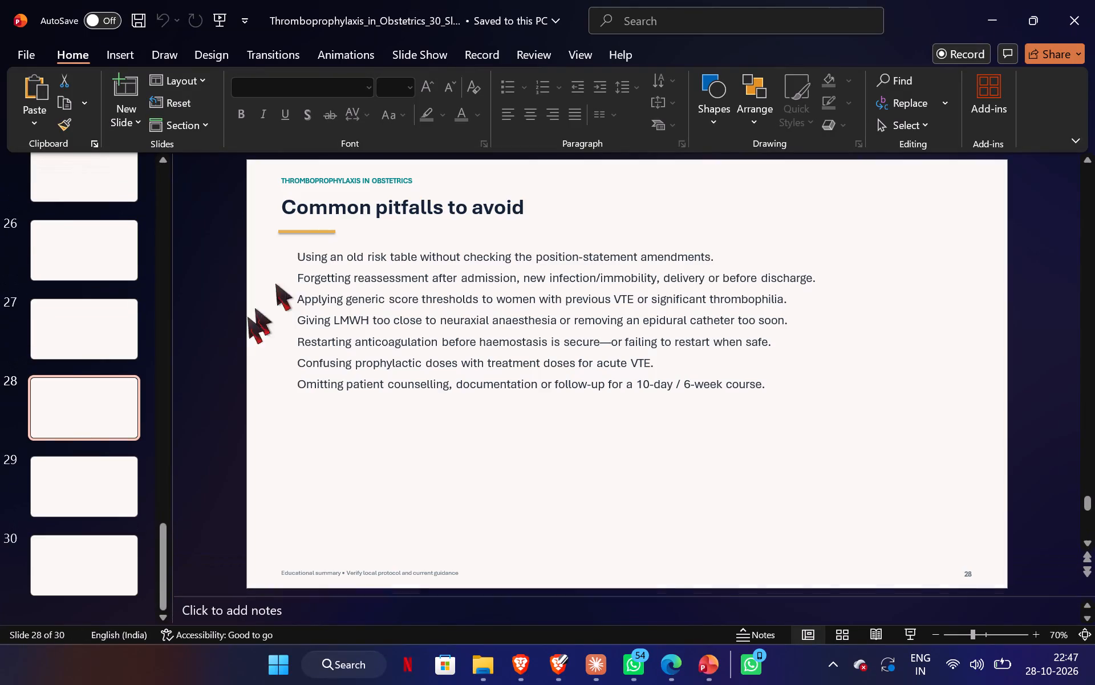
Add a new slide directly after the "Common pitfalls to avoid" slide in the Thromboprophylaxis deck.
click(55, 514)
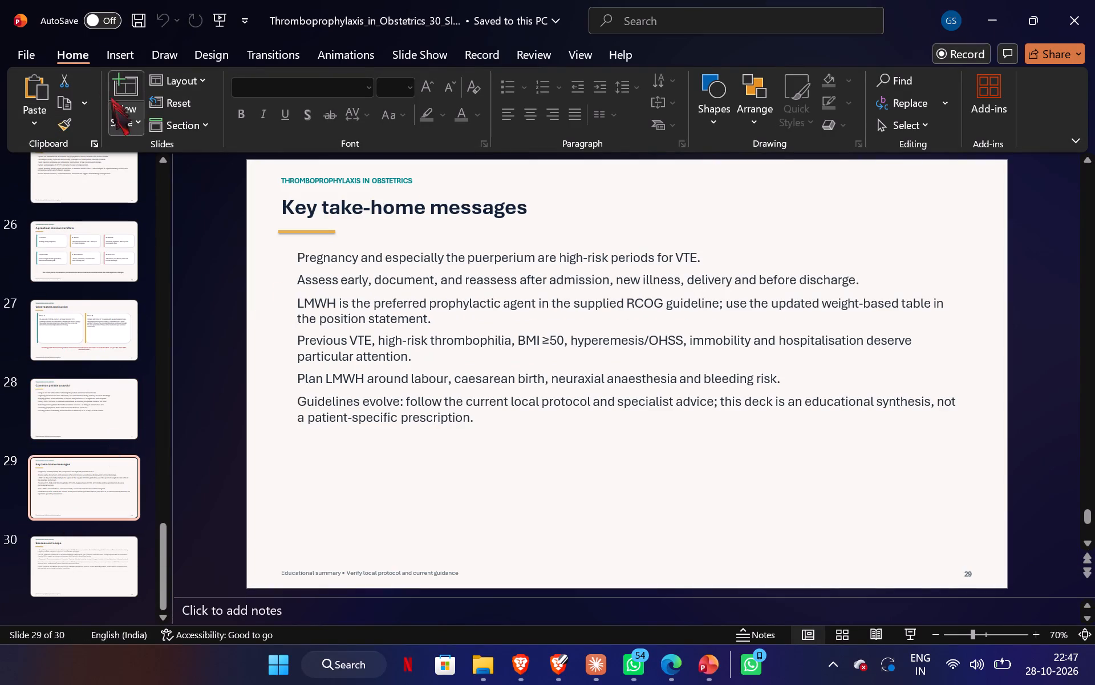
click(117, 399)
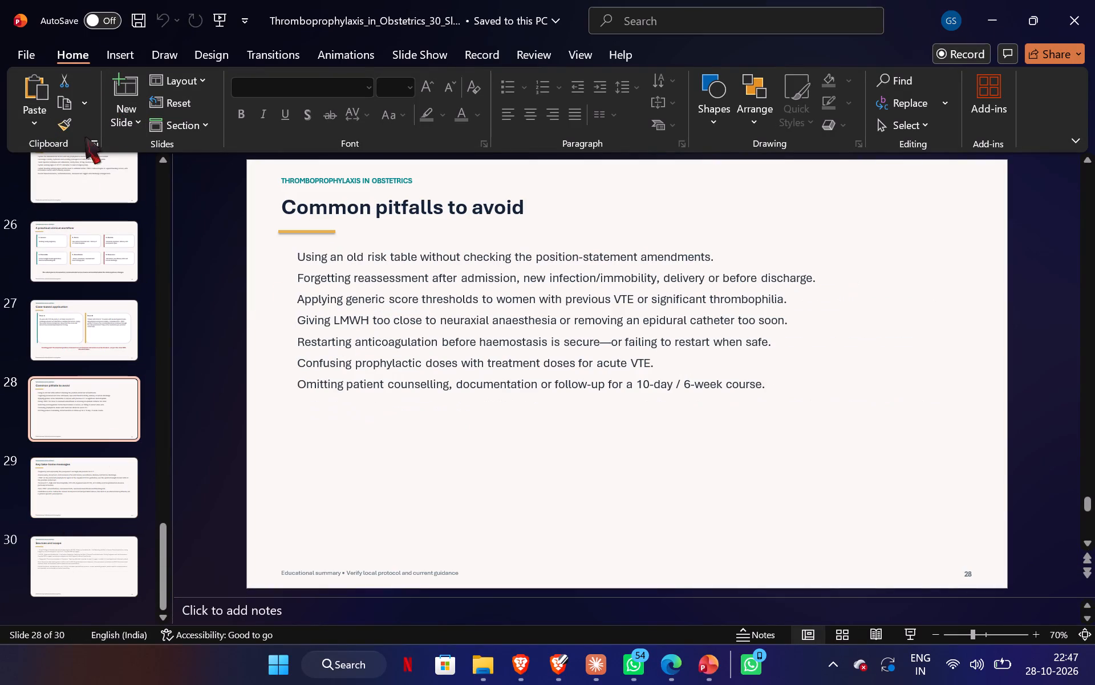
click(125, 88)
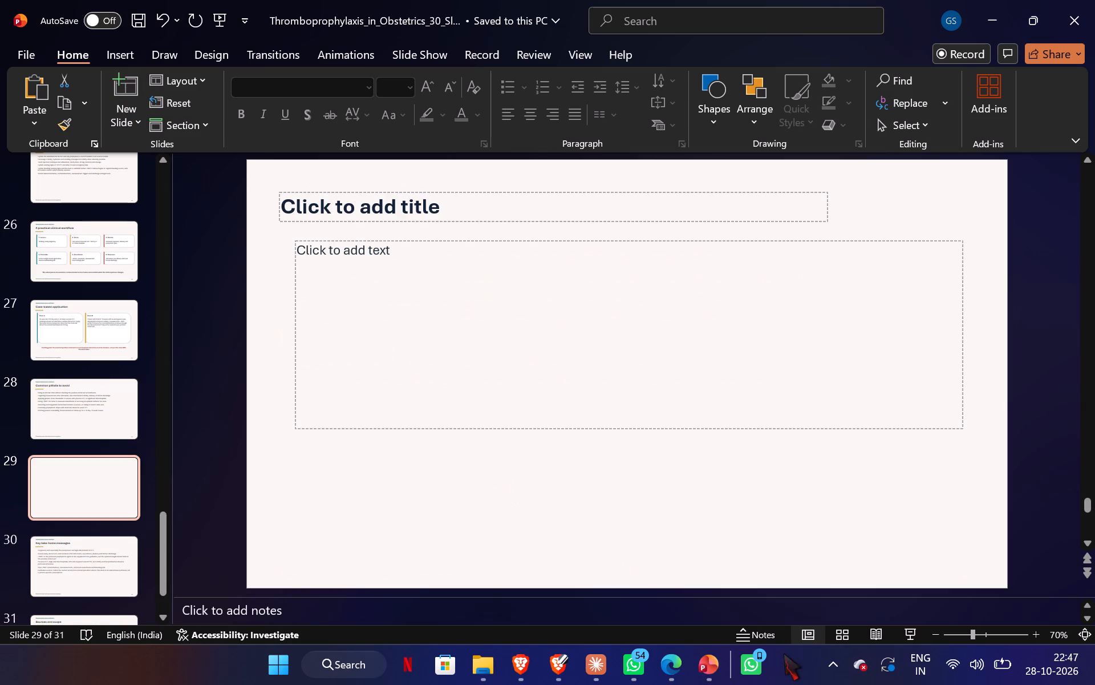
In the RCOG VTE comparison deck, copy everything on slide 20, "What has changed since the 2015 guideline?".
click(635, 558)
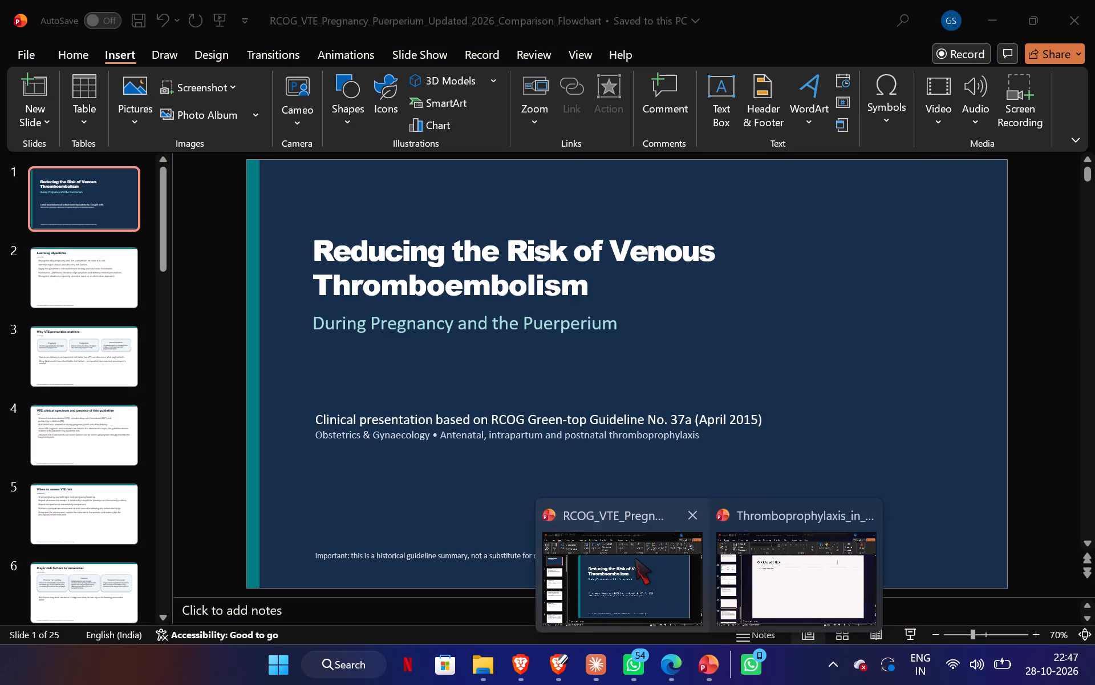
scroll(139, 392, down, 2)
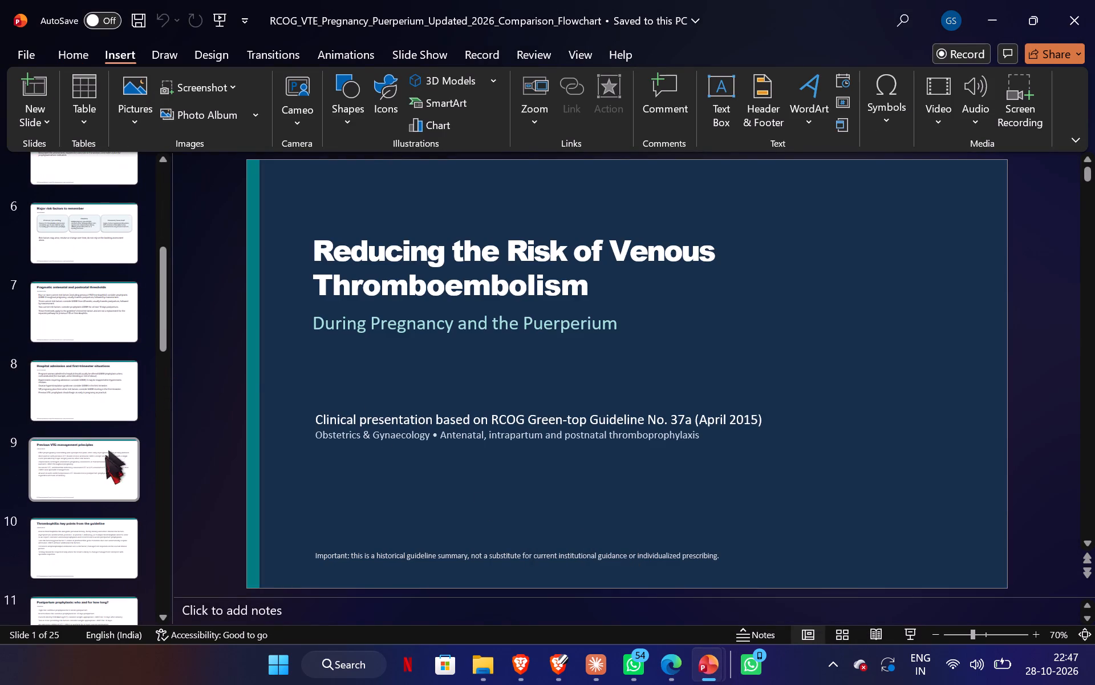
scroll(92, 553, down, 6)
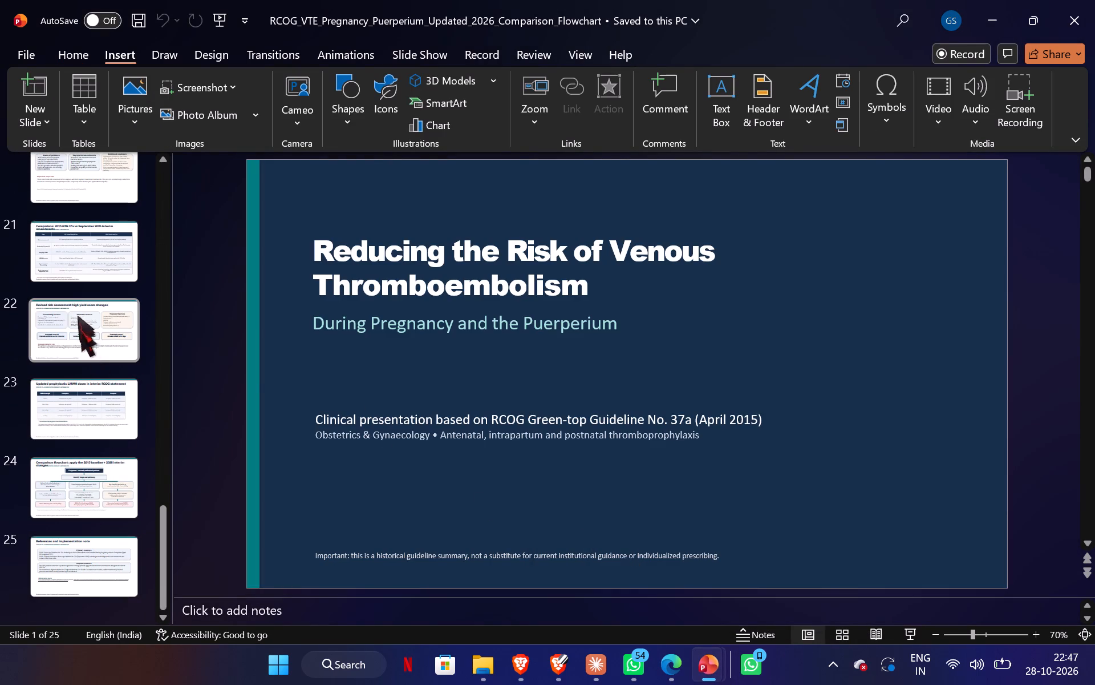
click(65, 182)
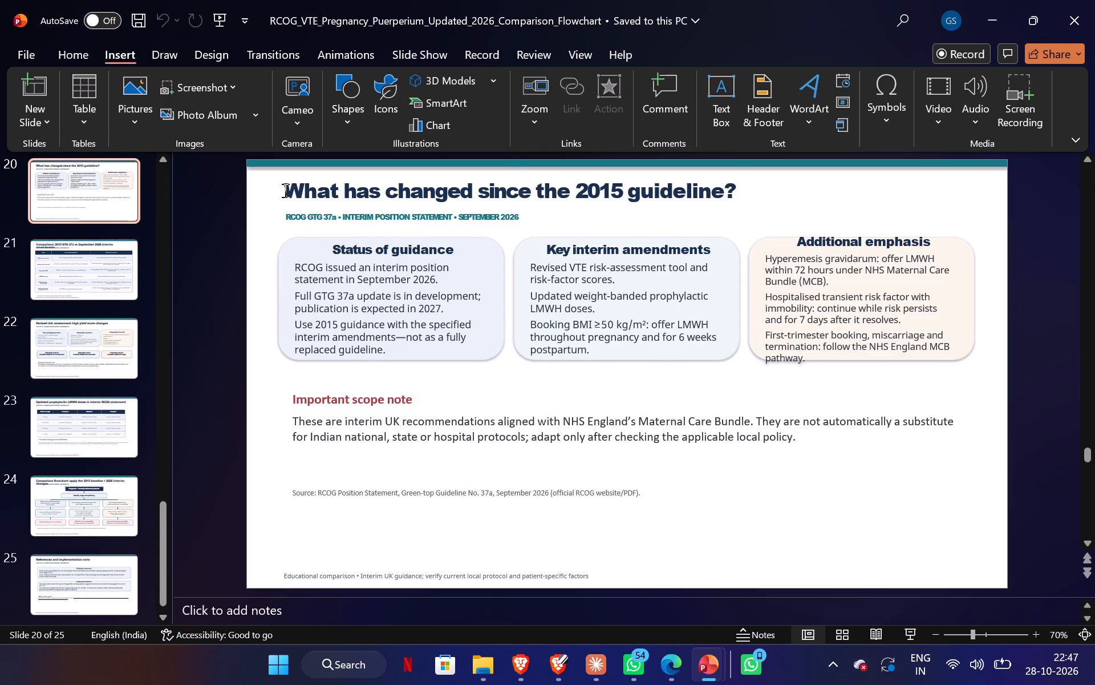
drag(284, 190, 829, 527)
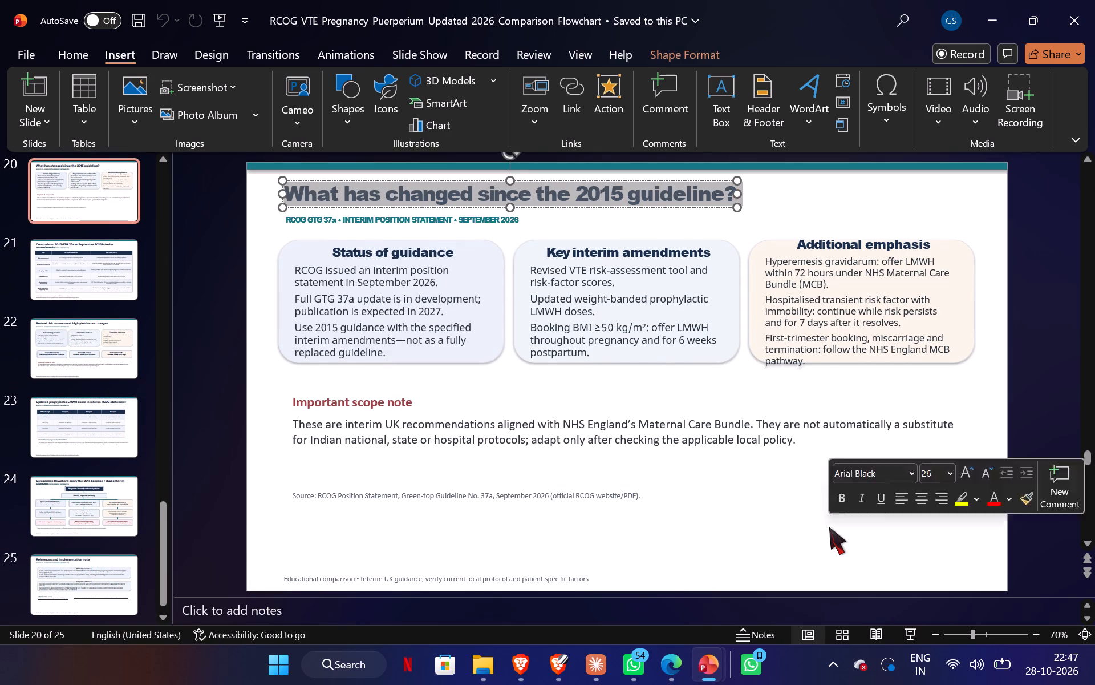
click(829, 527)
click(829, 527)
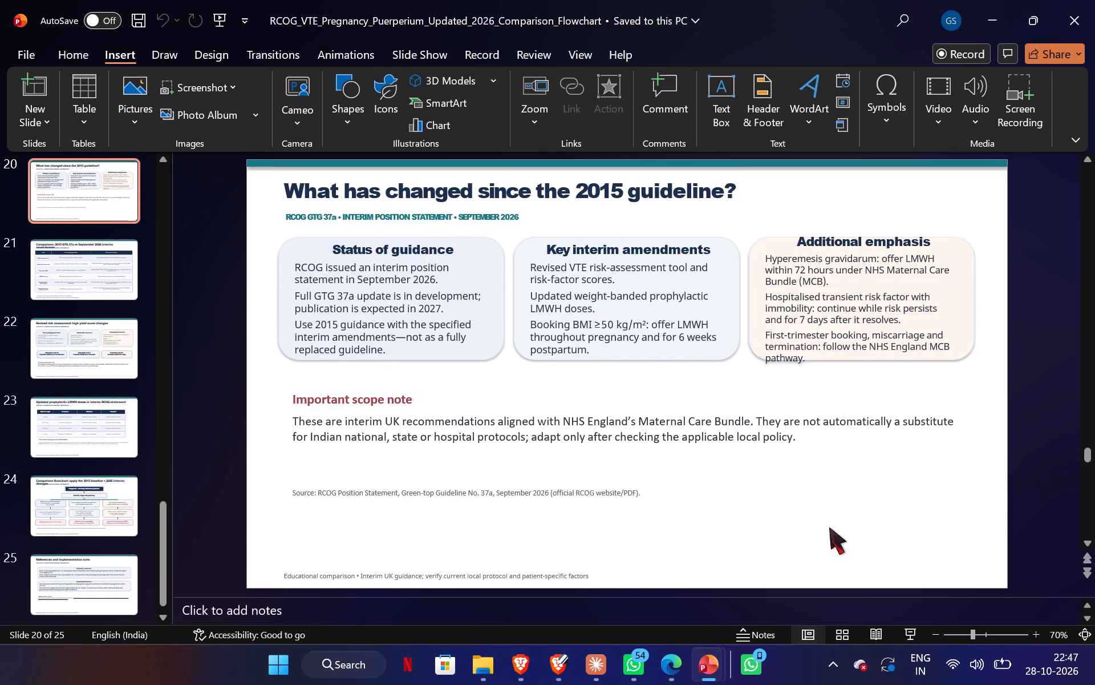
key(ctrl+a)
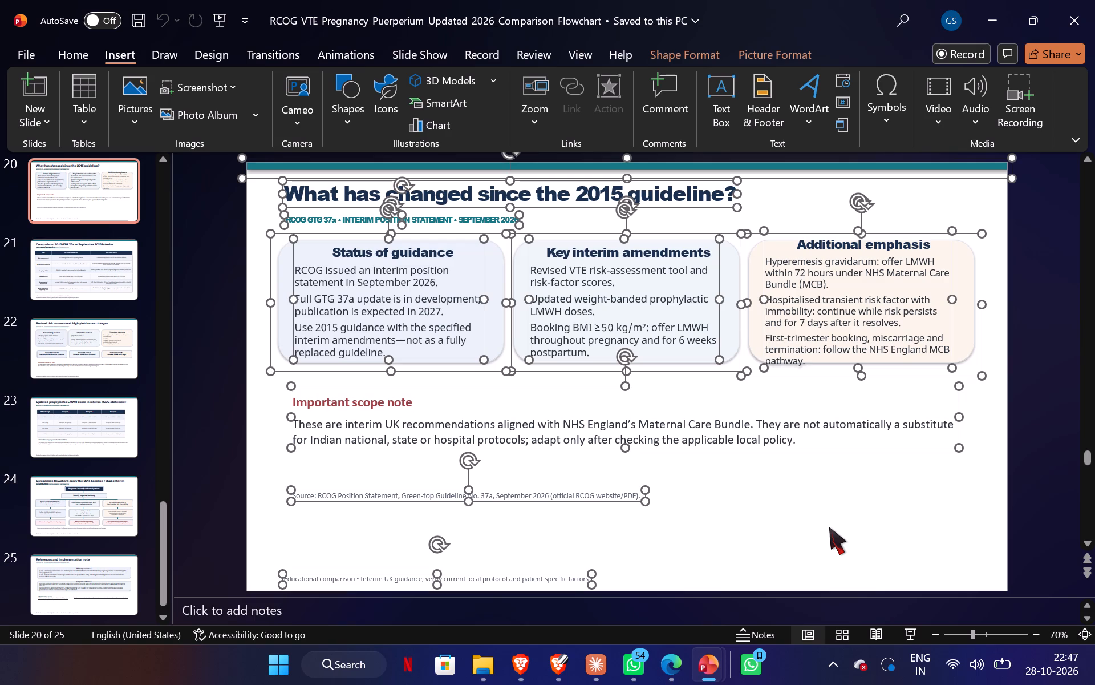
key(ctrl+a)
key(ctrl+c)
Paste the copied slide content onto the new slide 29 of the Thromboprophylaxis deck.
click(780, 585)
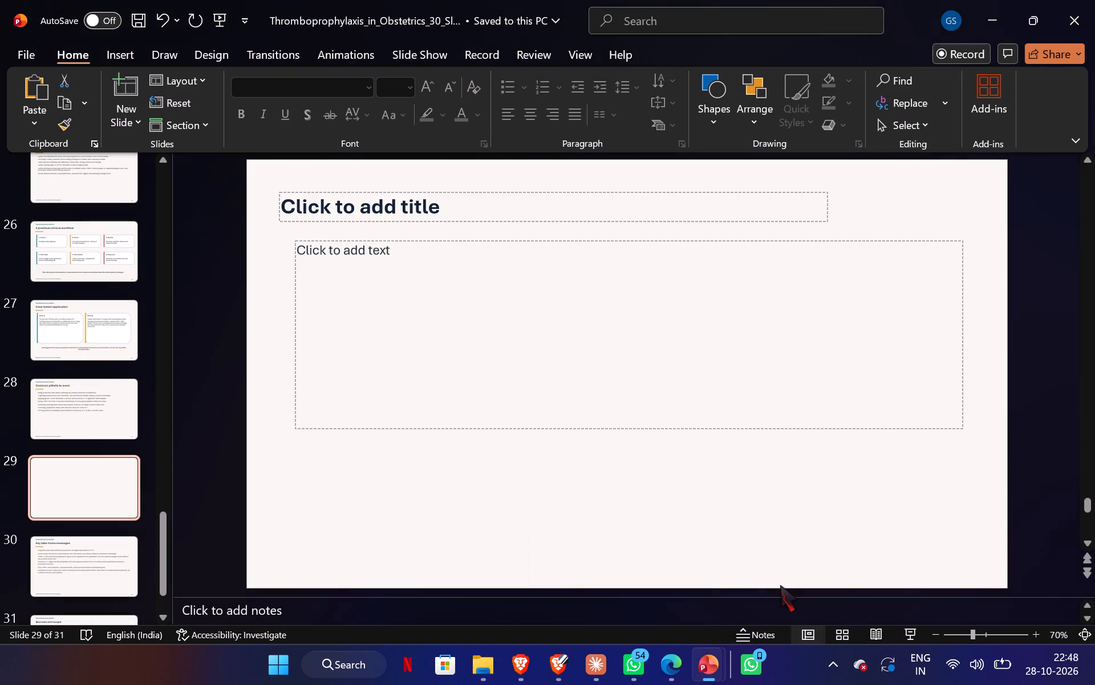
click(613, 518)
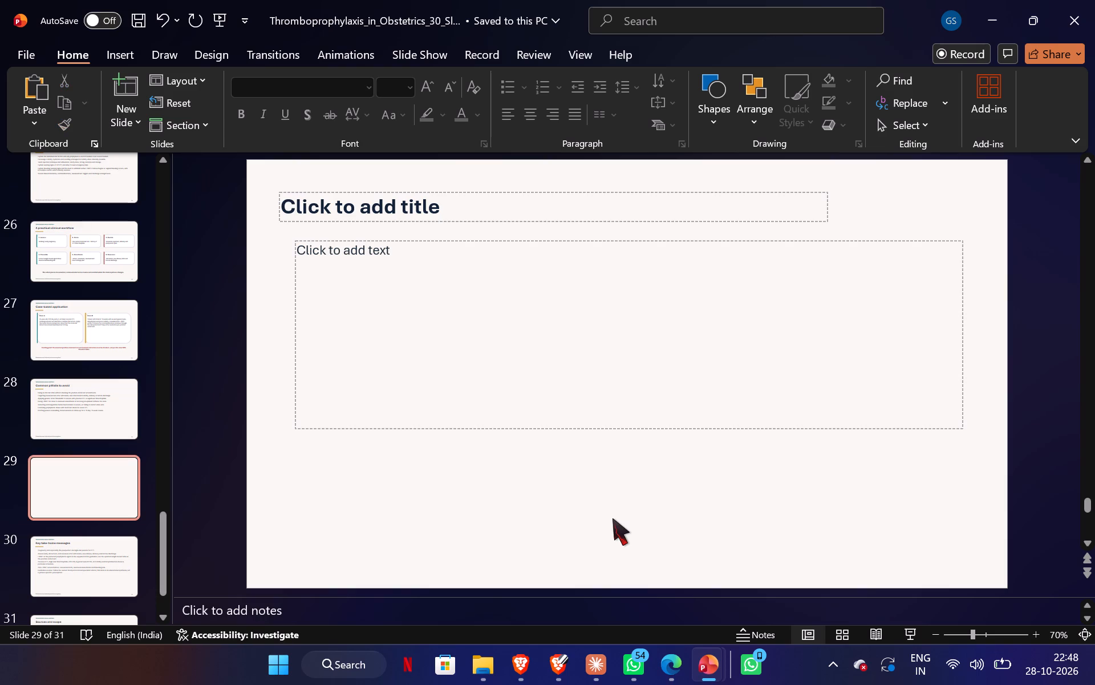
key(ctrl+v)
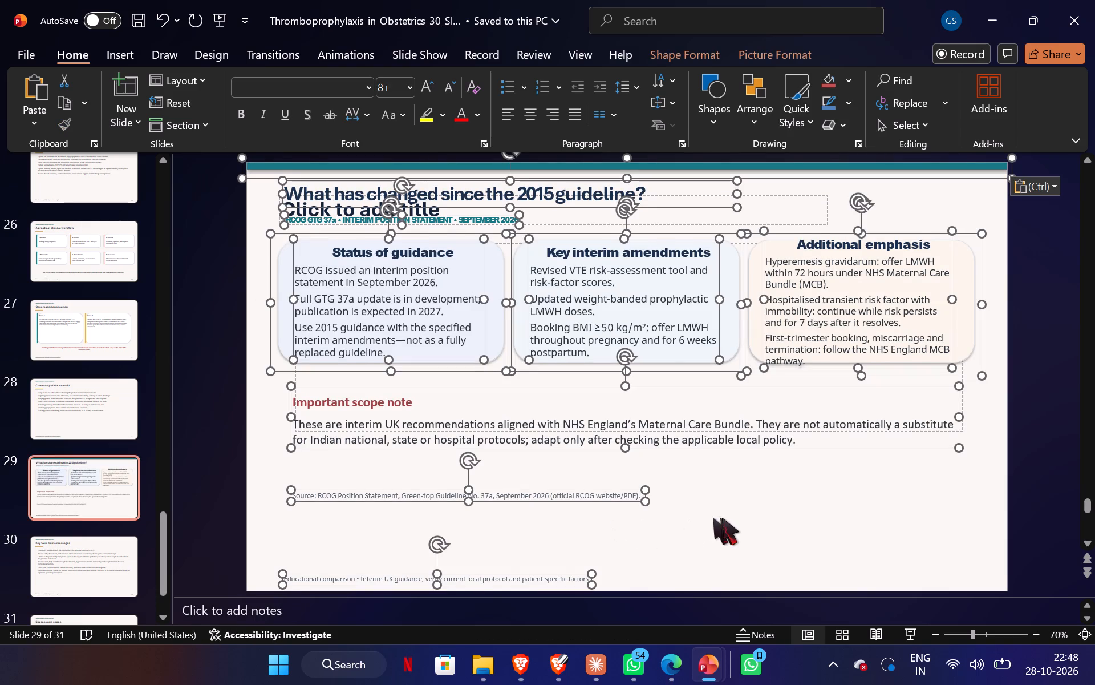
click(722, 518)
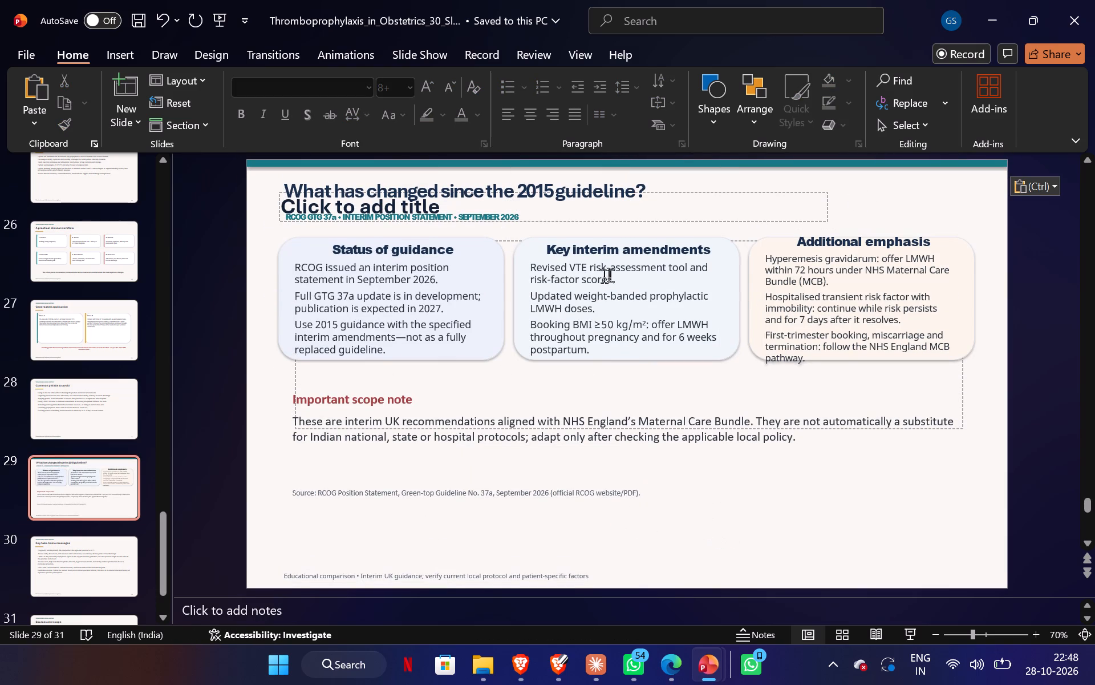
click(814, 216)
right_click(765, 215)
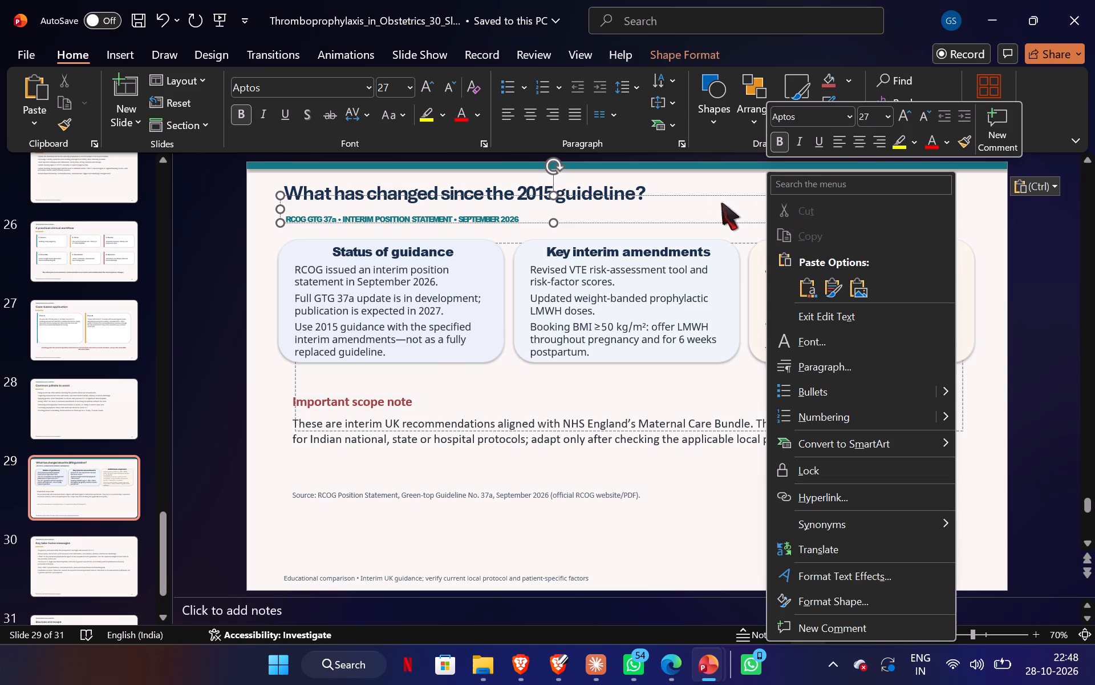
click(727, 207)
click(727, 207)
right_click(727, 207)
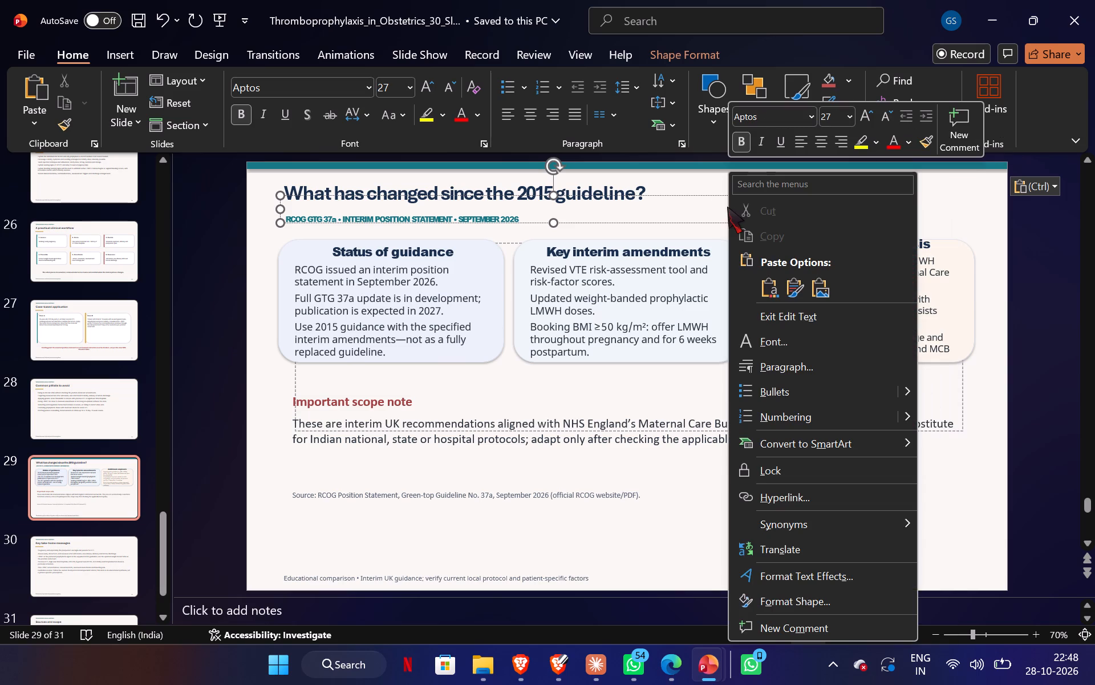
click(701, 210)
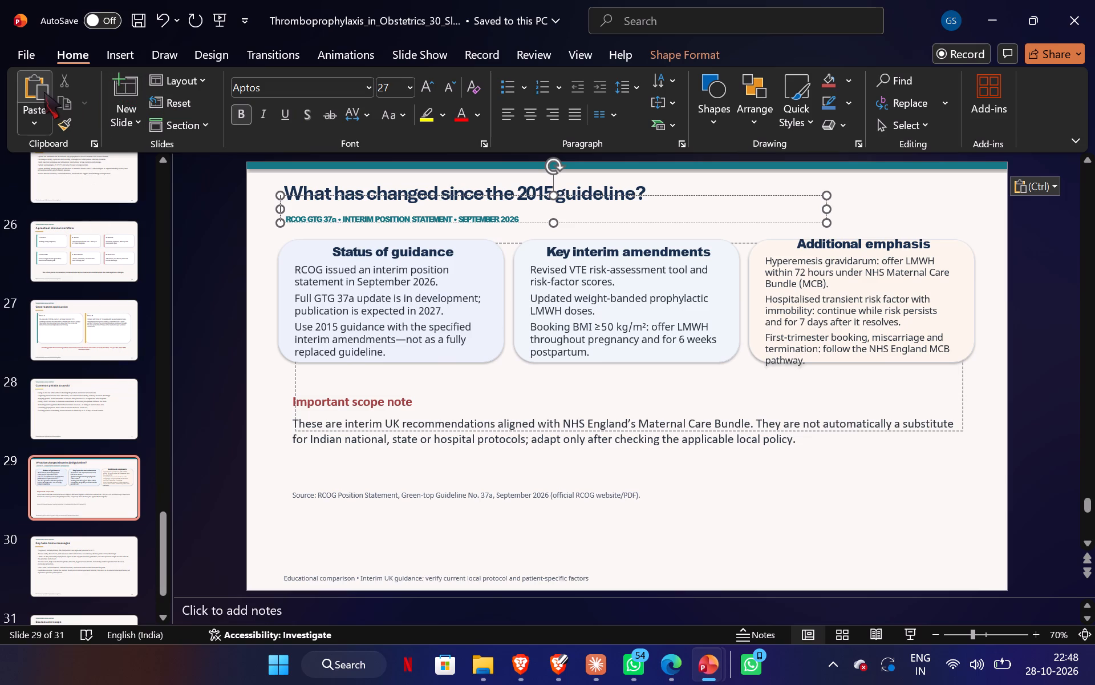
Replace slide 29, which has leftover title and text placeholders, with a new slide in the Blank layout.
click(121, 111)
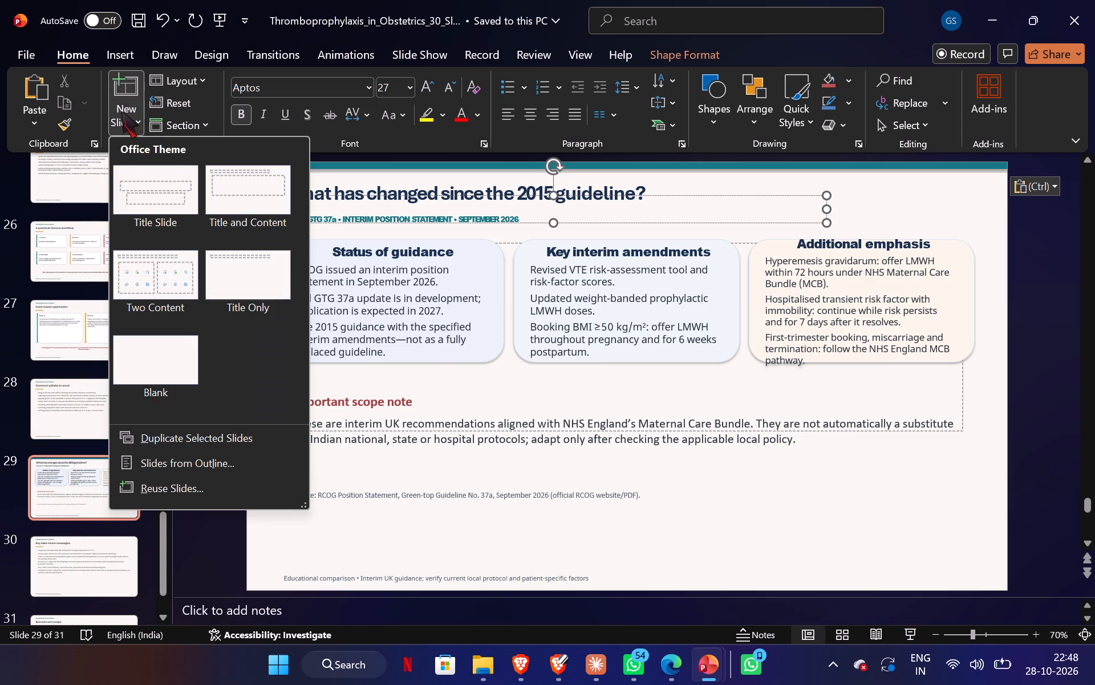
click(178, 362)
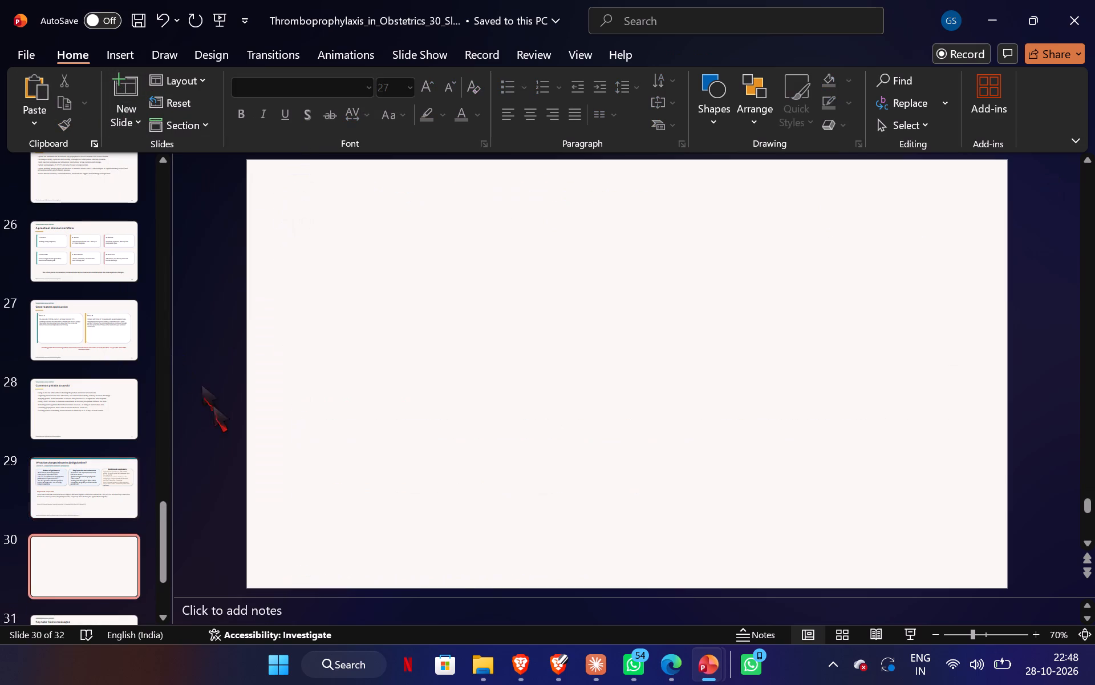
click(103, 496)
key(Delete)
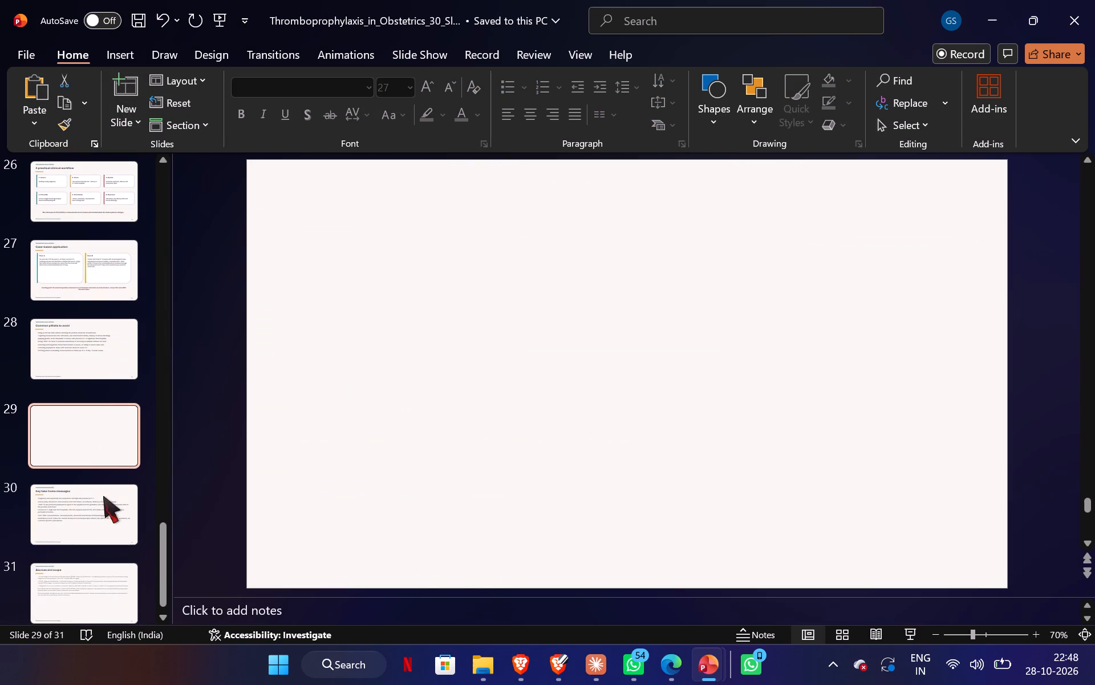
Paste the copied "What has changed since the 2015 guideline?" content onto the blank slide 29.
click(389, 326)
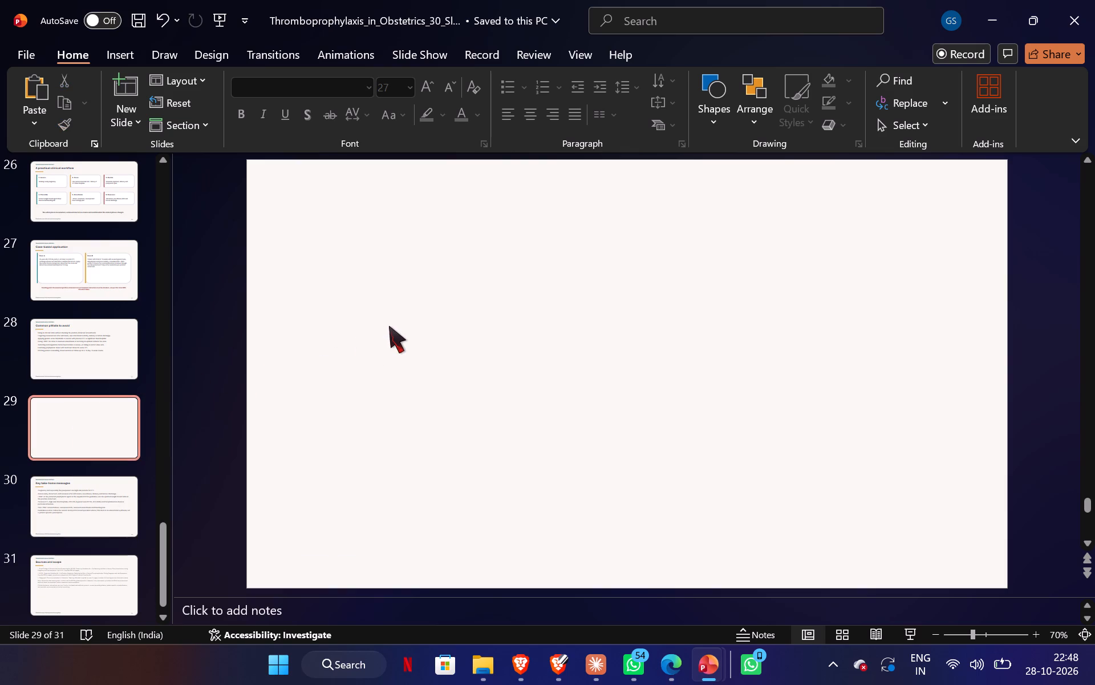
key(ctrl+v)
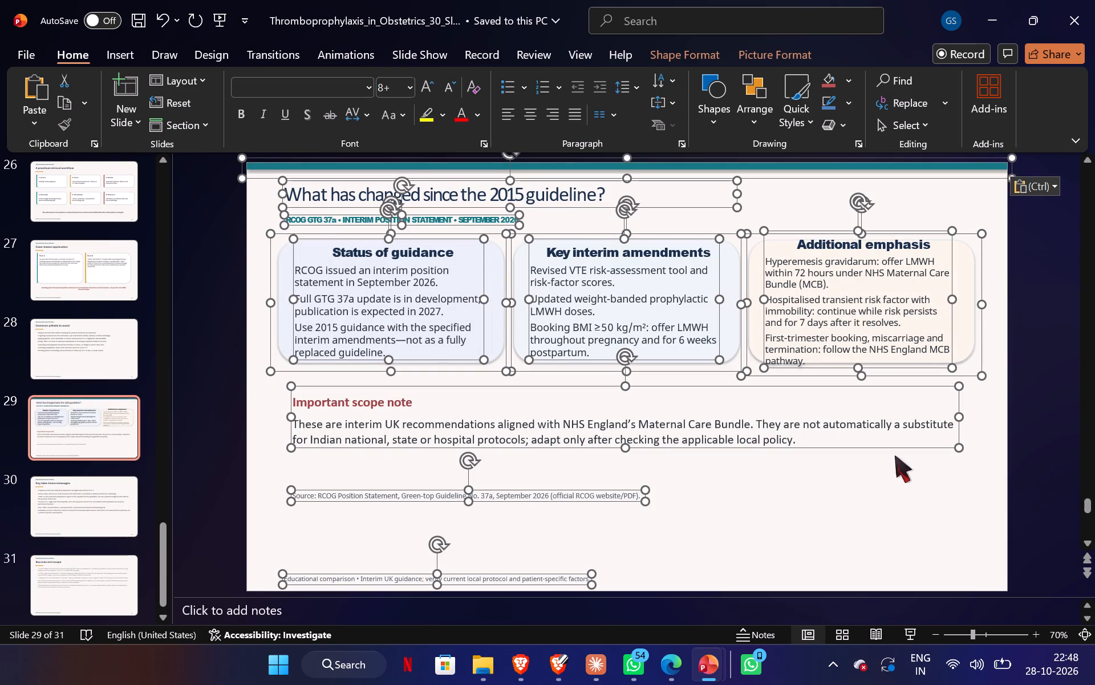
click(900, 550)
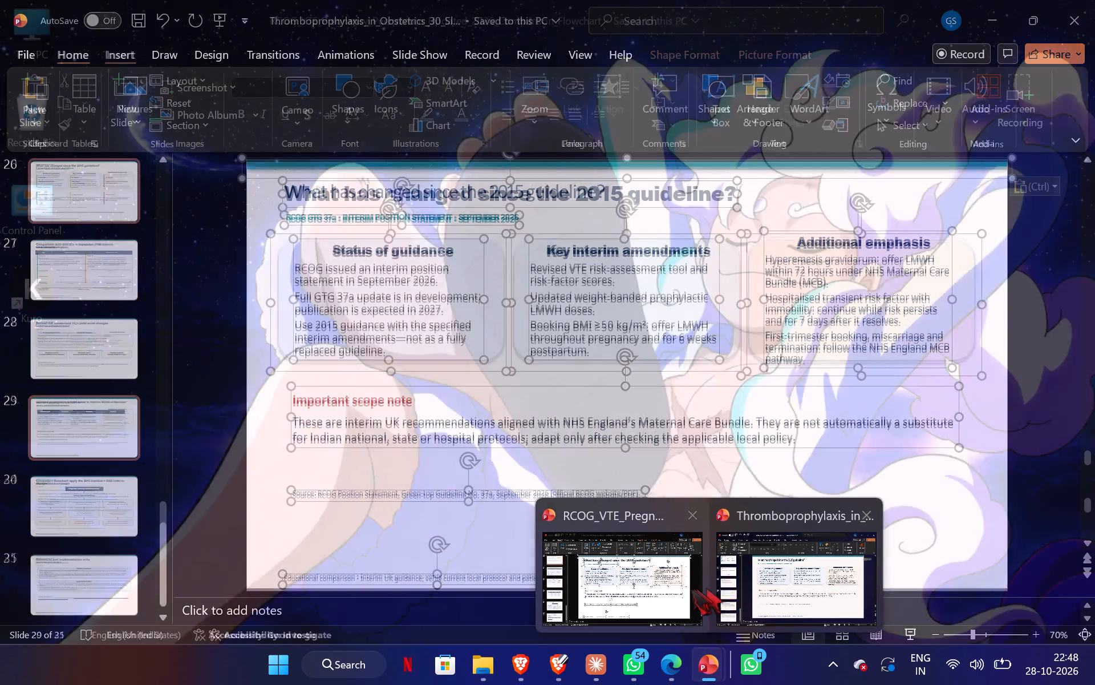
In the RCOG VTE comparison deck, copy everything on slide 21, "Comparison: 2015 GTG 37a vs September 2026 interim amendments".
click(685, 589)
click(861, 531)
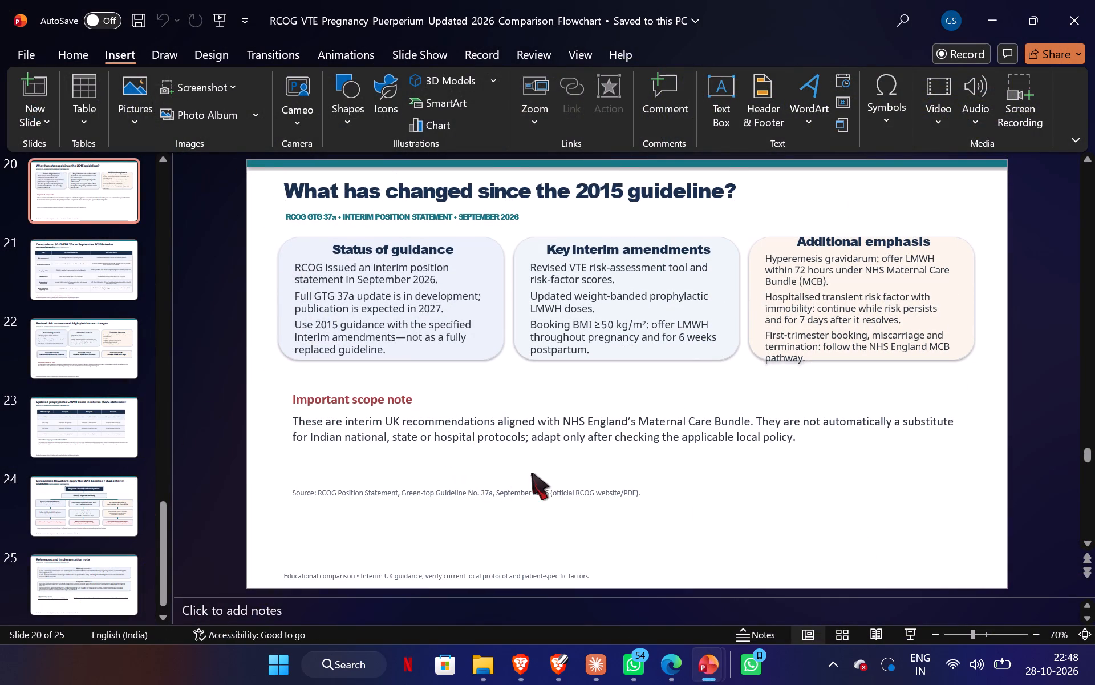
click(120, 267)
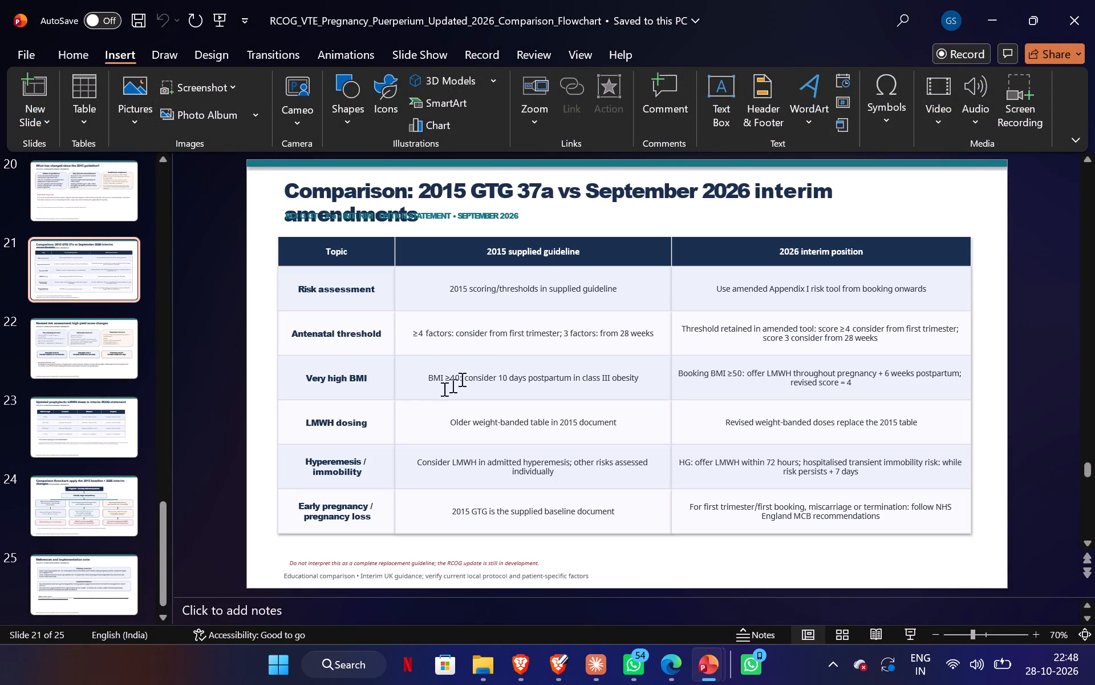
click(265, 352)
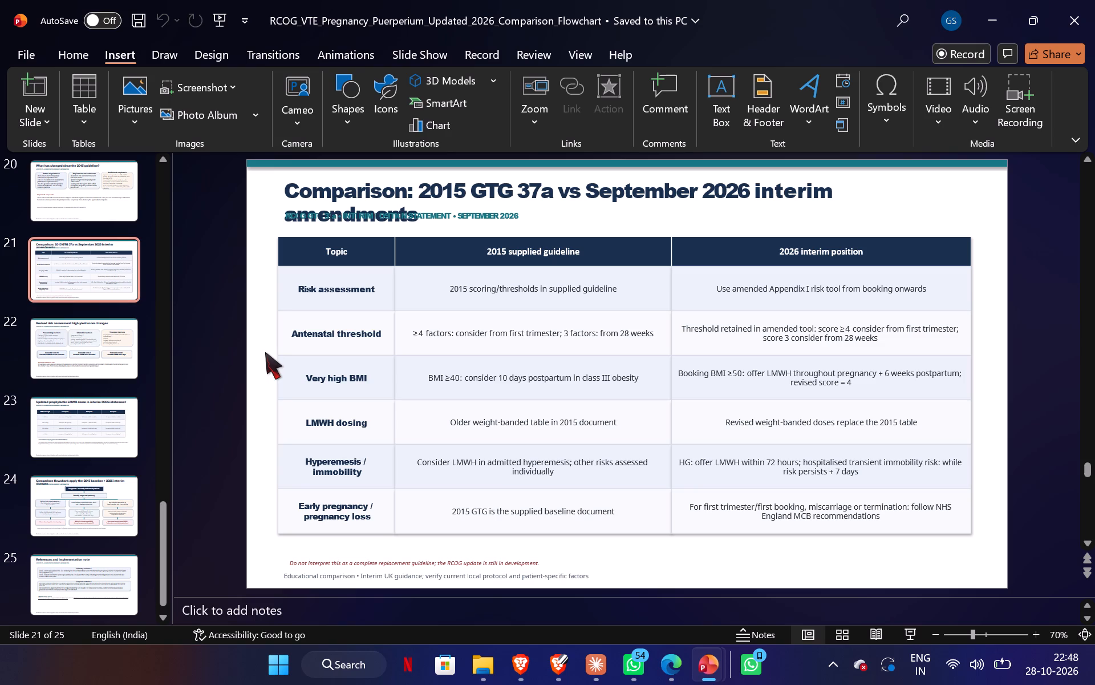
key(ctrl+a)
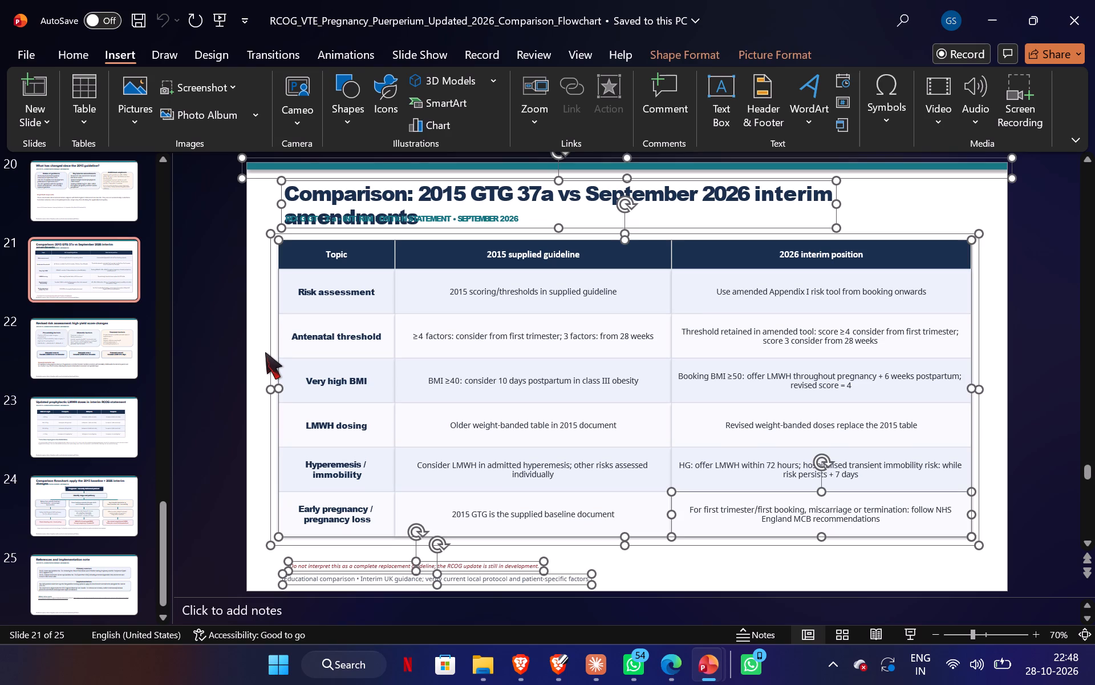
key(ctrl+c)
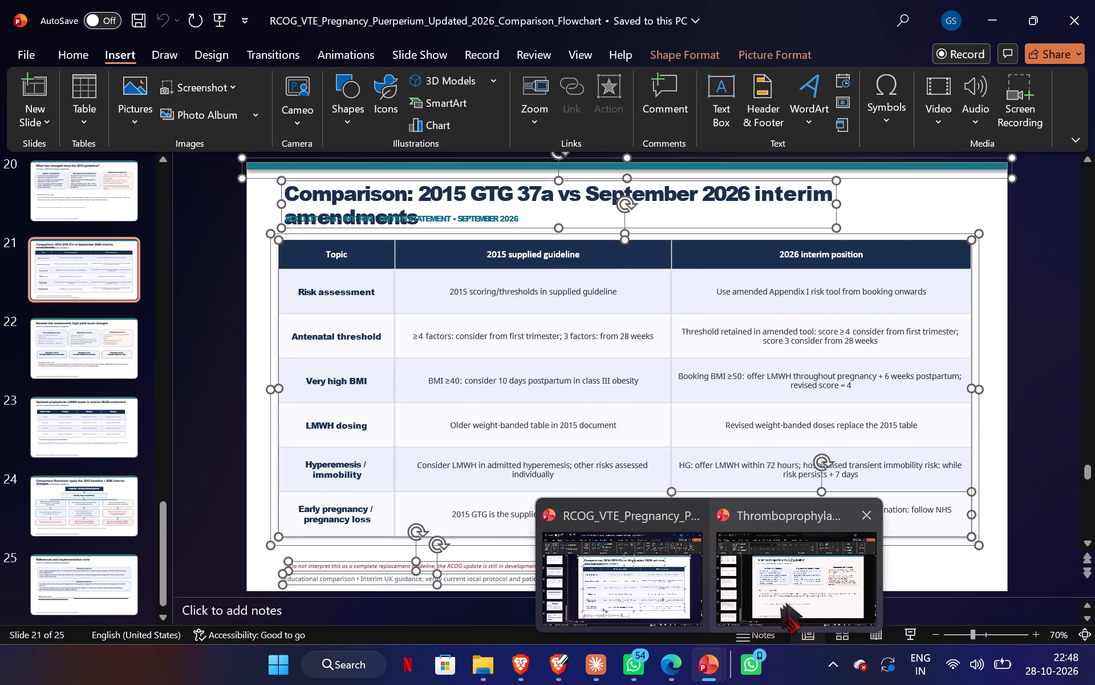
In the Thromboprophylaxis deck, add a Blank-layout slide after slide 29 and paste the copied comparison table content onto it.
click(794, 594)
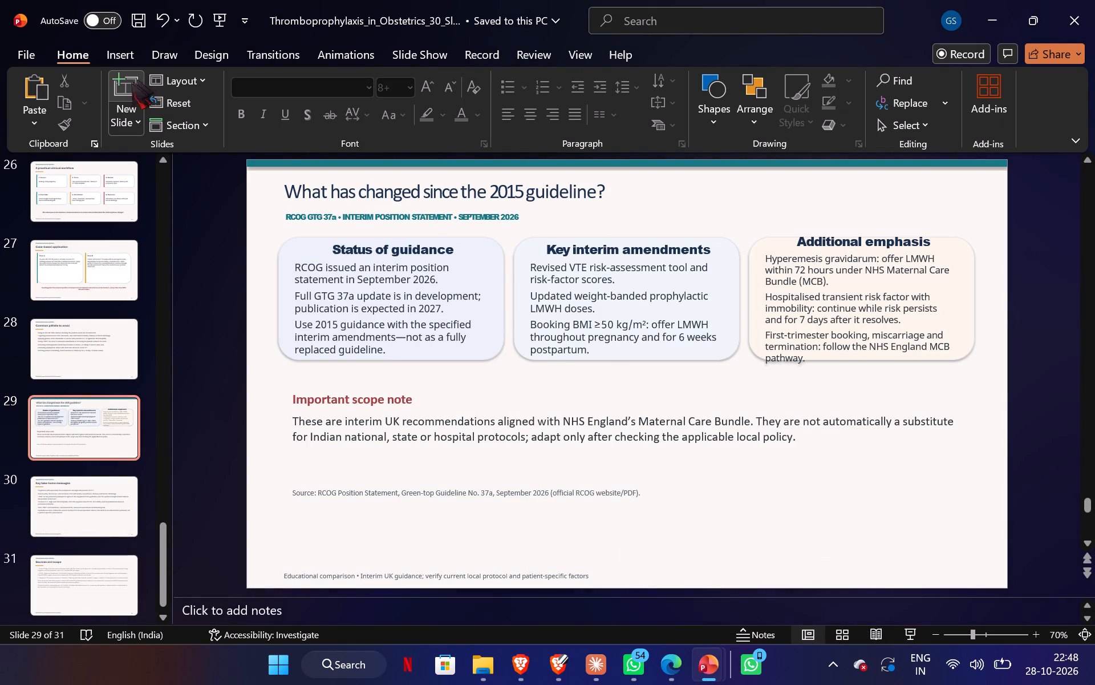
click(127, 118)
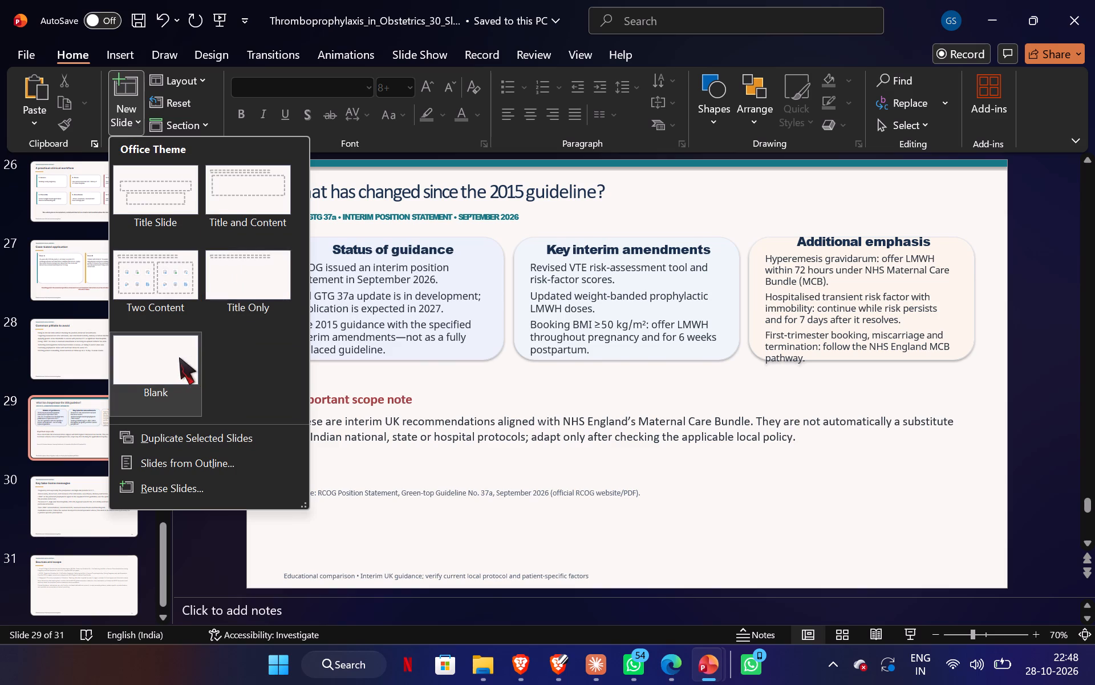
click(179, 357)
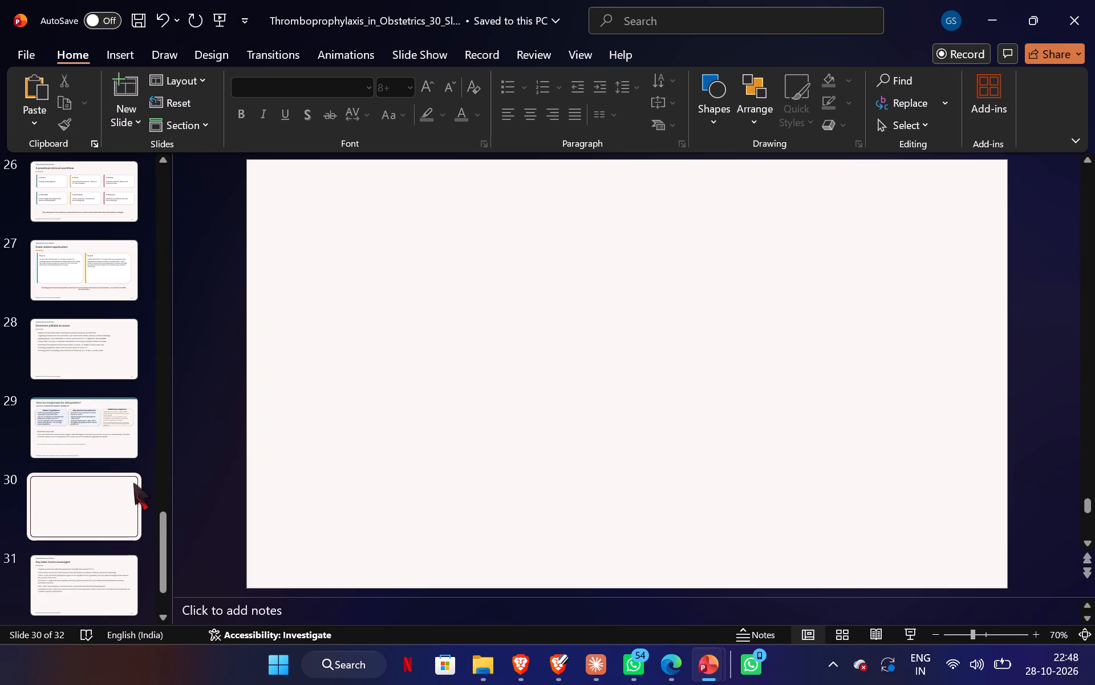
click(504, 351)
key(ctrl+v)
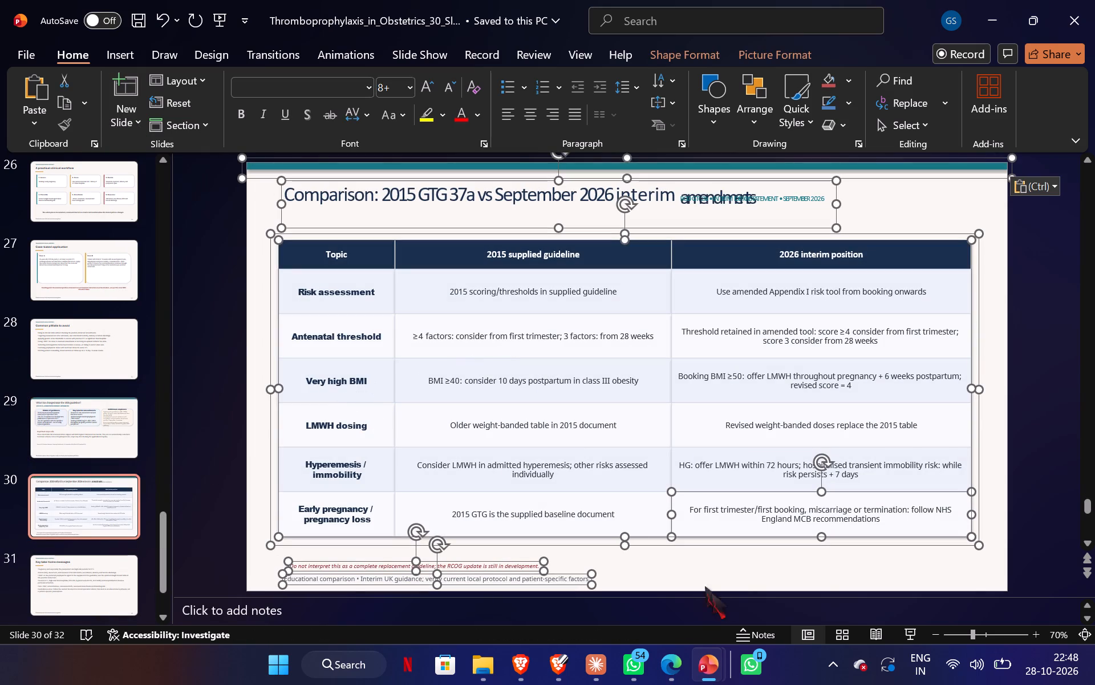
click(782, 575)
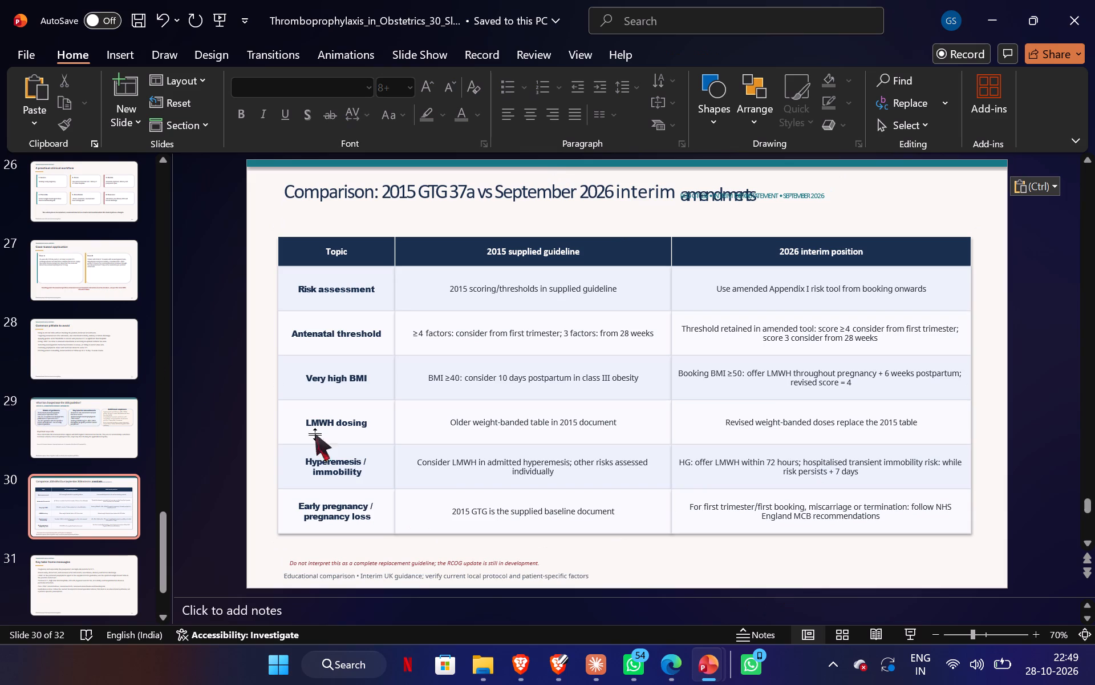
Add a new slide in the Blank layout after slide 30, the 2015-versus-2026 comparison table.
click(135, 120)
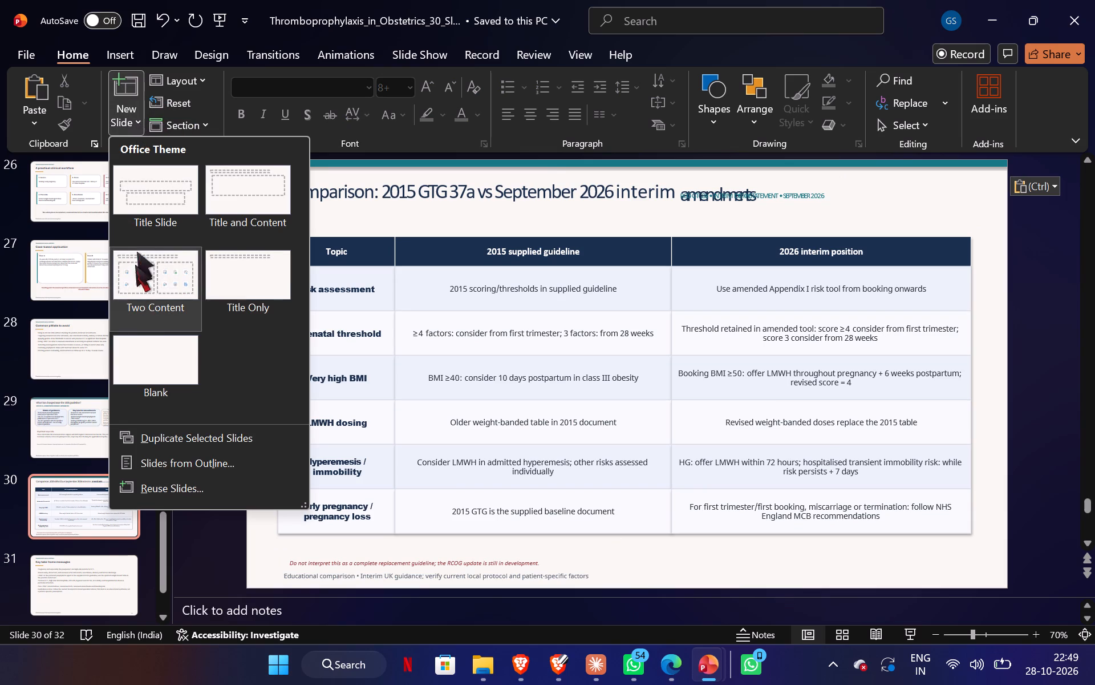
click(159, 349)
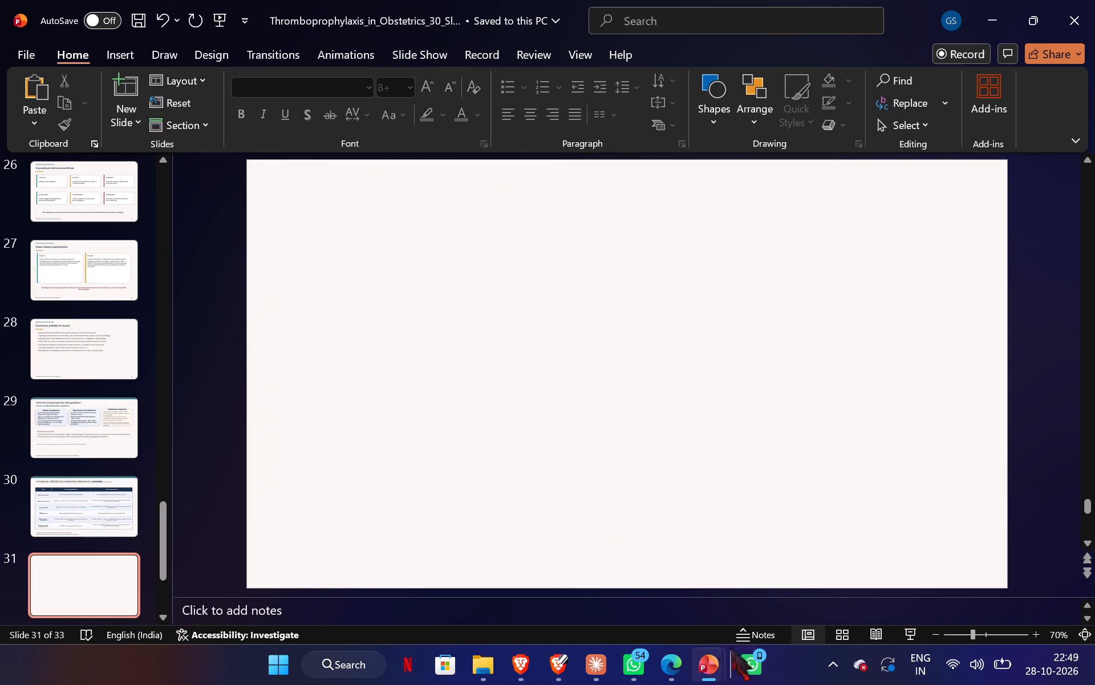
In the RCOG VTE comparison deck, copy everything on slide 22, "Revised risk assessment: high-yield score changes".
click(659, 615)
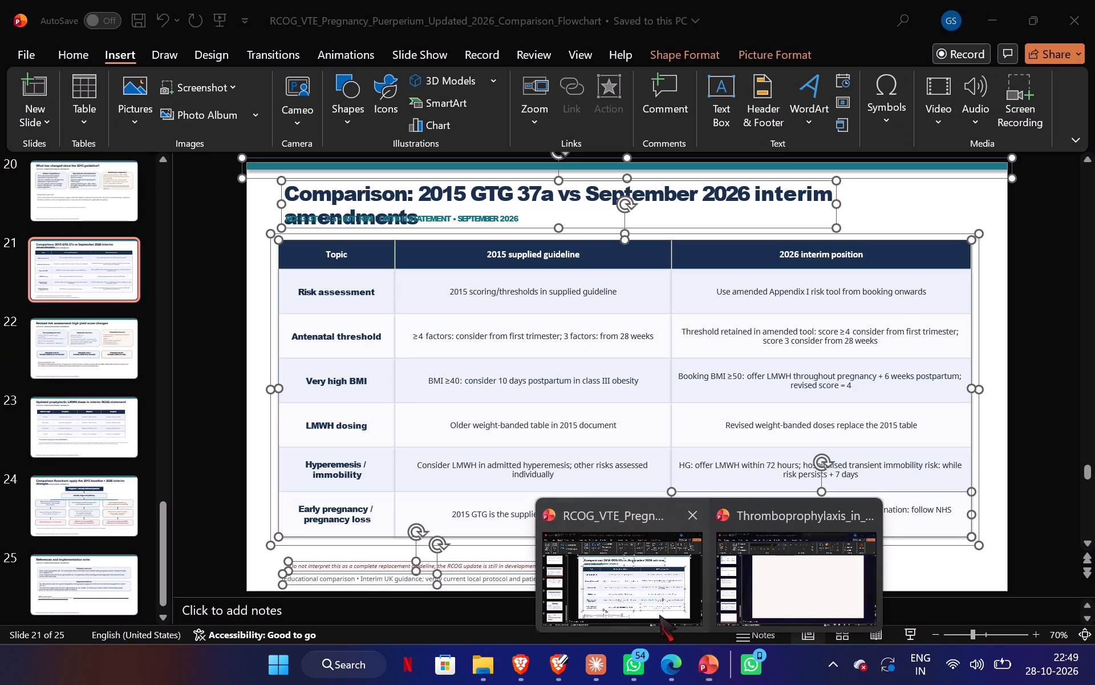
click(109, 344)
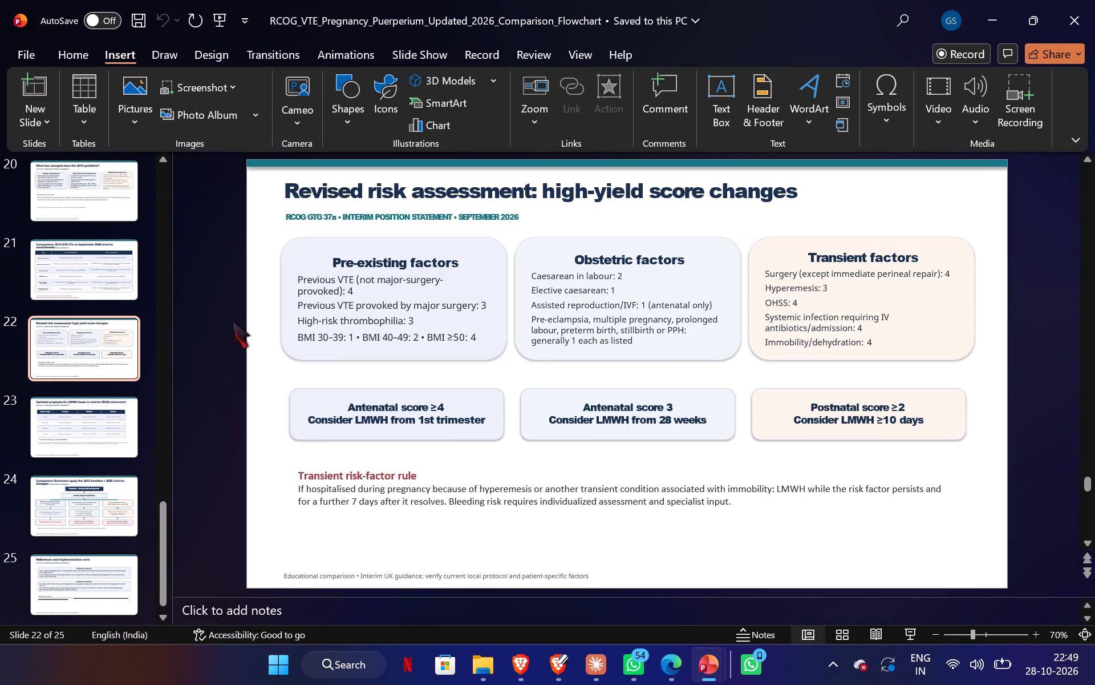
click(259, 332)
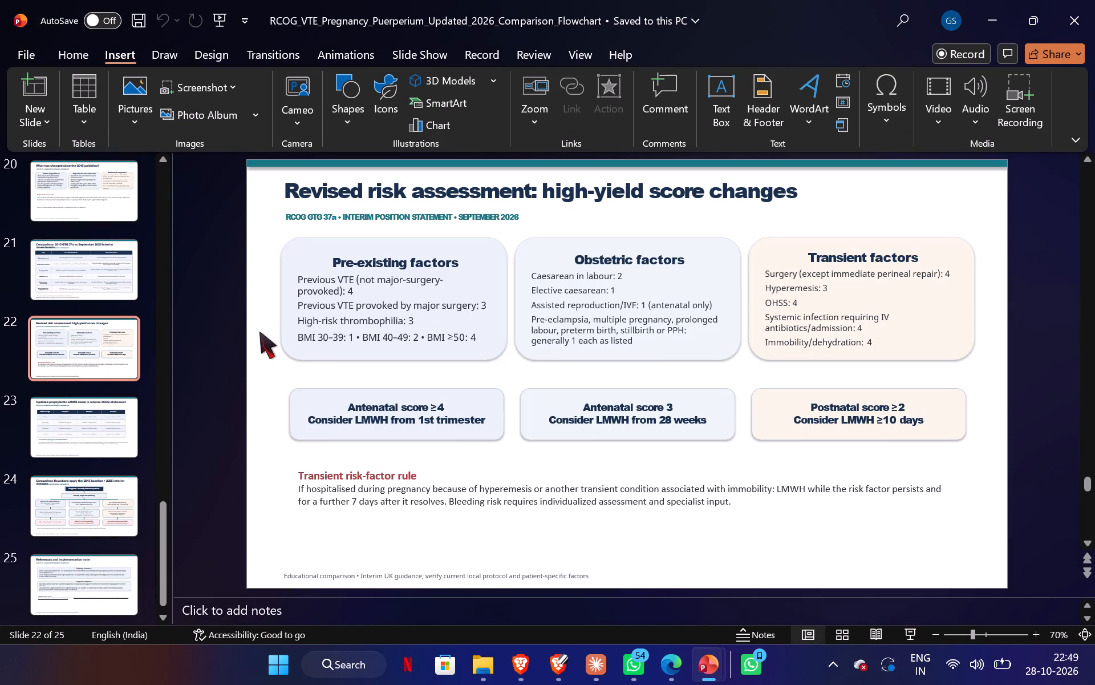
key(ctrl+c)
key(ctrl+a)
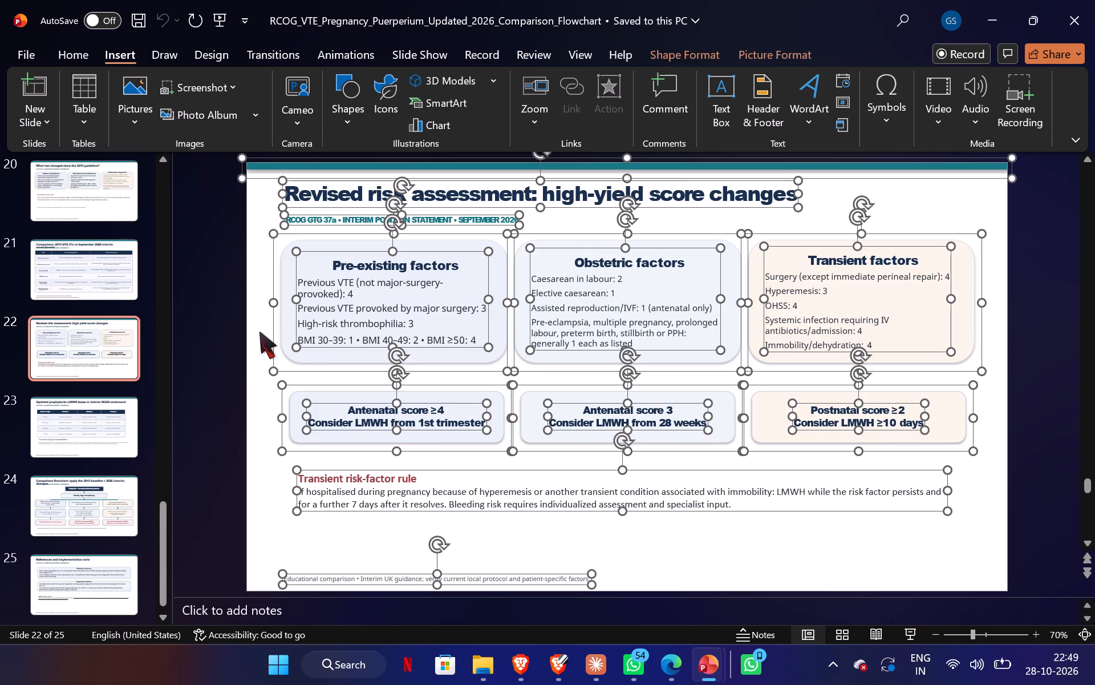
key(ctrl+c)
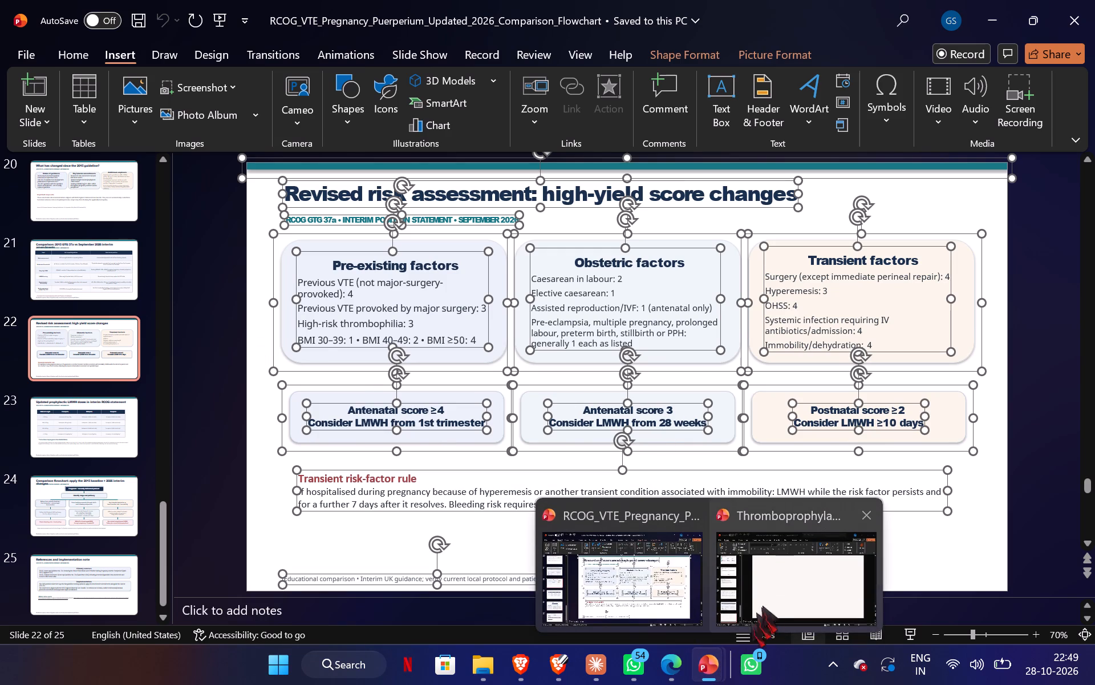
In the Thromboprophylaxis deck, paste the copied "Revised risk assessment" content onto the blank slide 31.
click(766, 601)
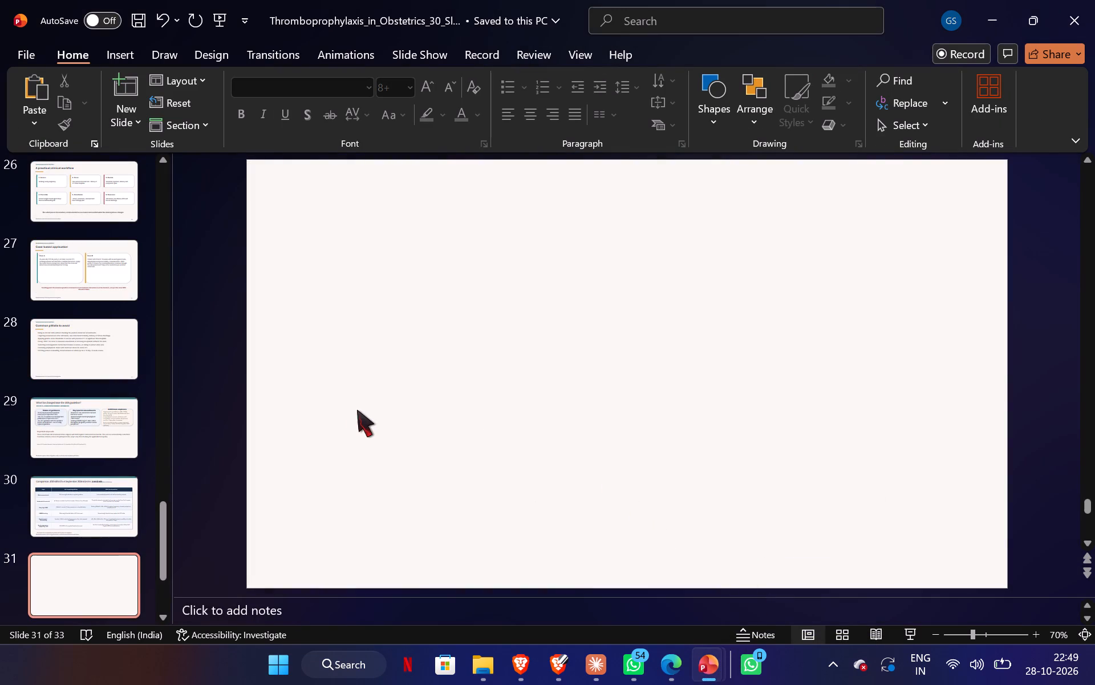
click(357, 410)
key(ctrl+v)
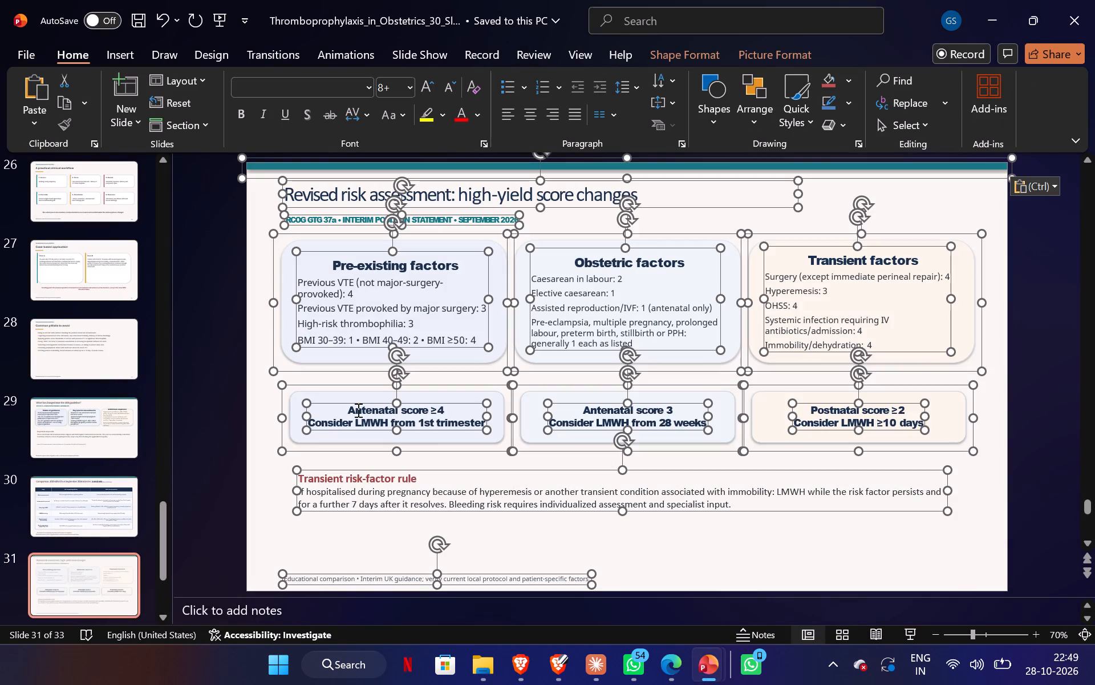
click(259, 404)
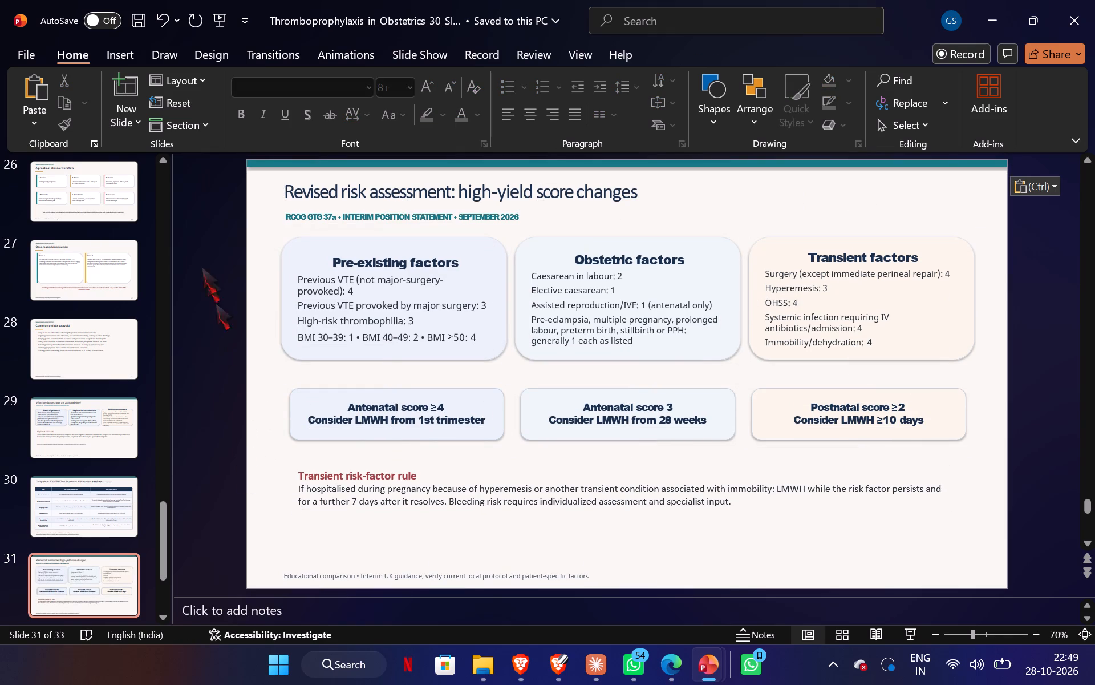
Add a new slide in the Blank layout after slide 31, "Revised risk assessment: high-yield score changes".
click(128, 113)
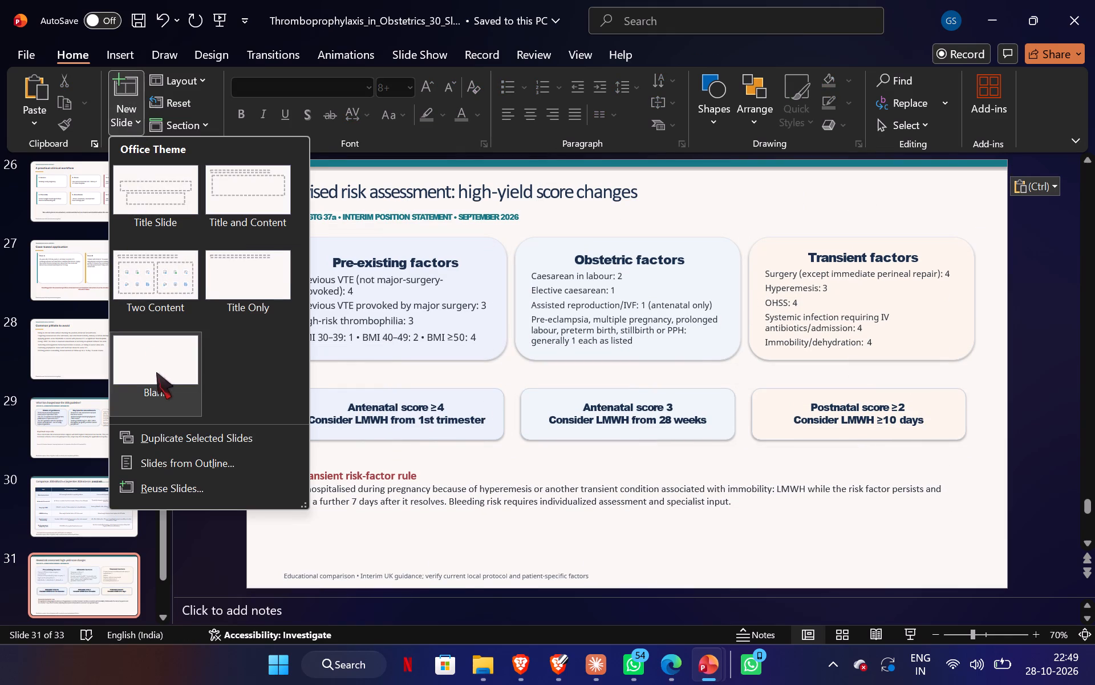
click(157, 373)
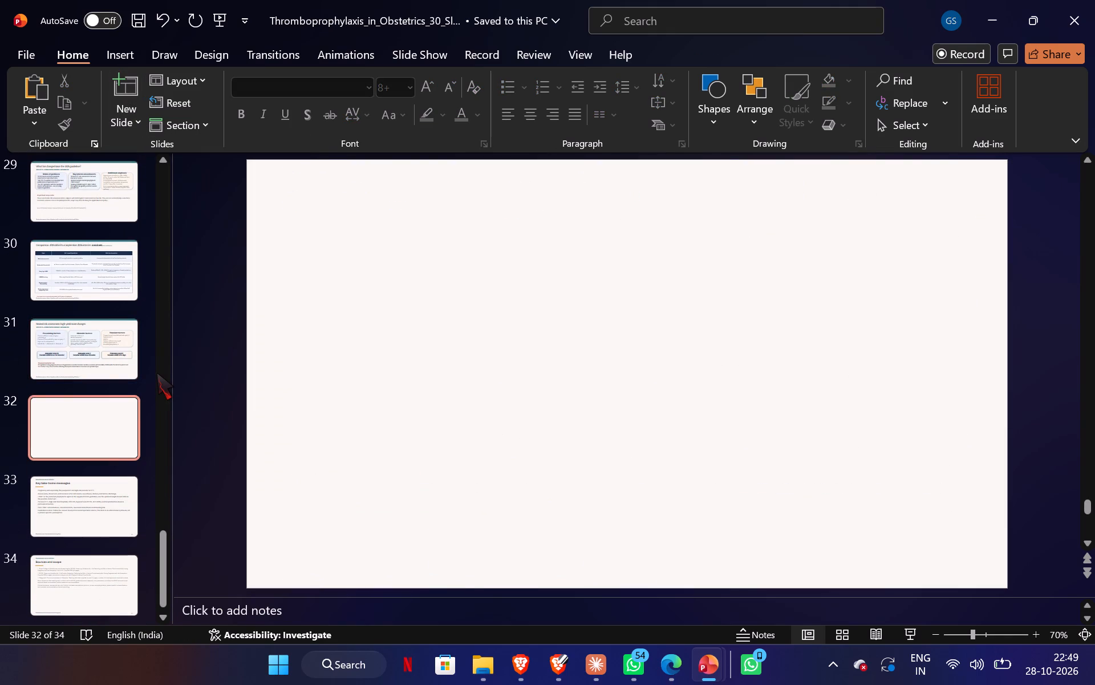
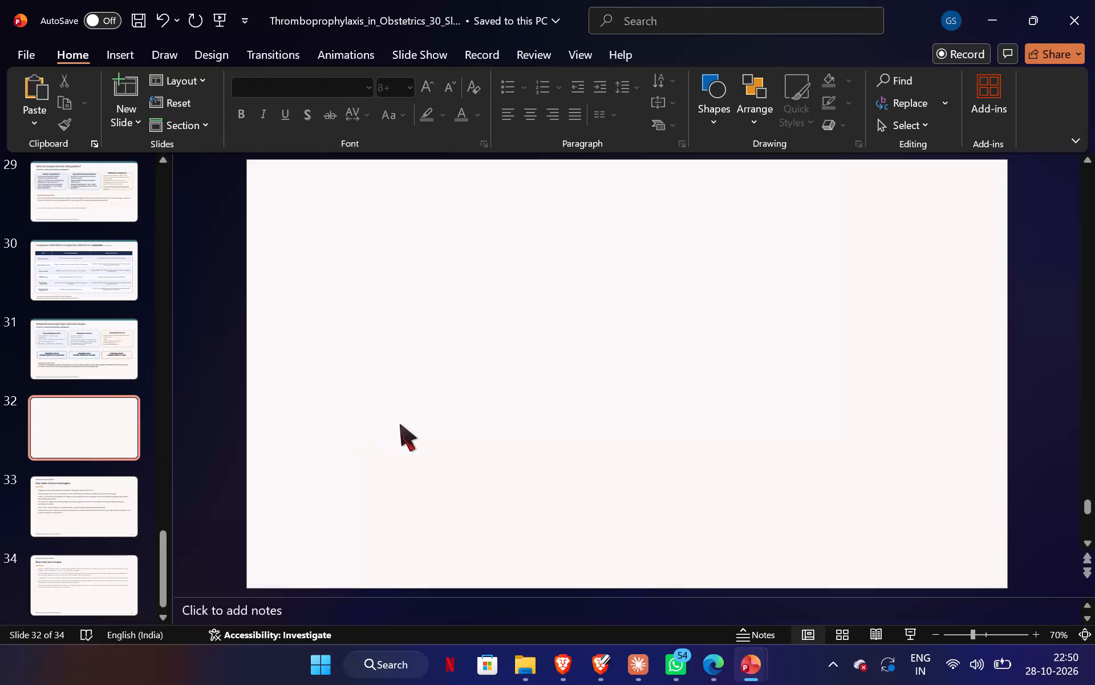
Paste the copied "Revised risk assessment: high-yield score changes" content onto the blank slide 32.
key(ctrl+v)
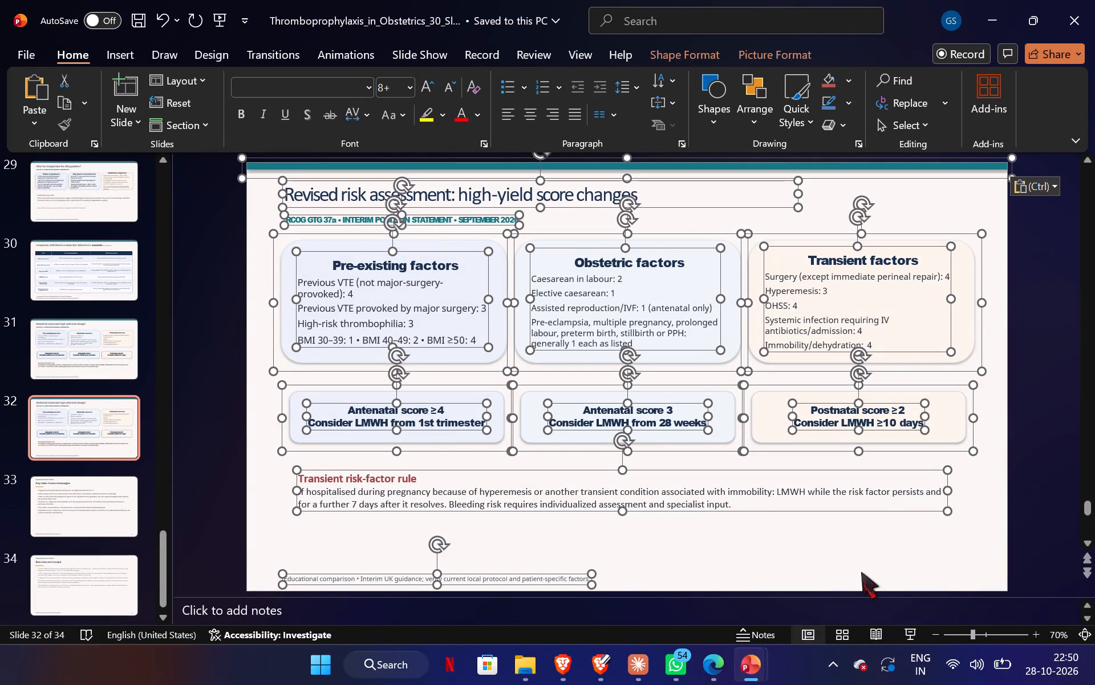
click(843, 562)
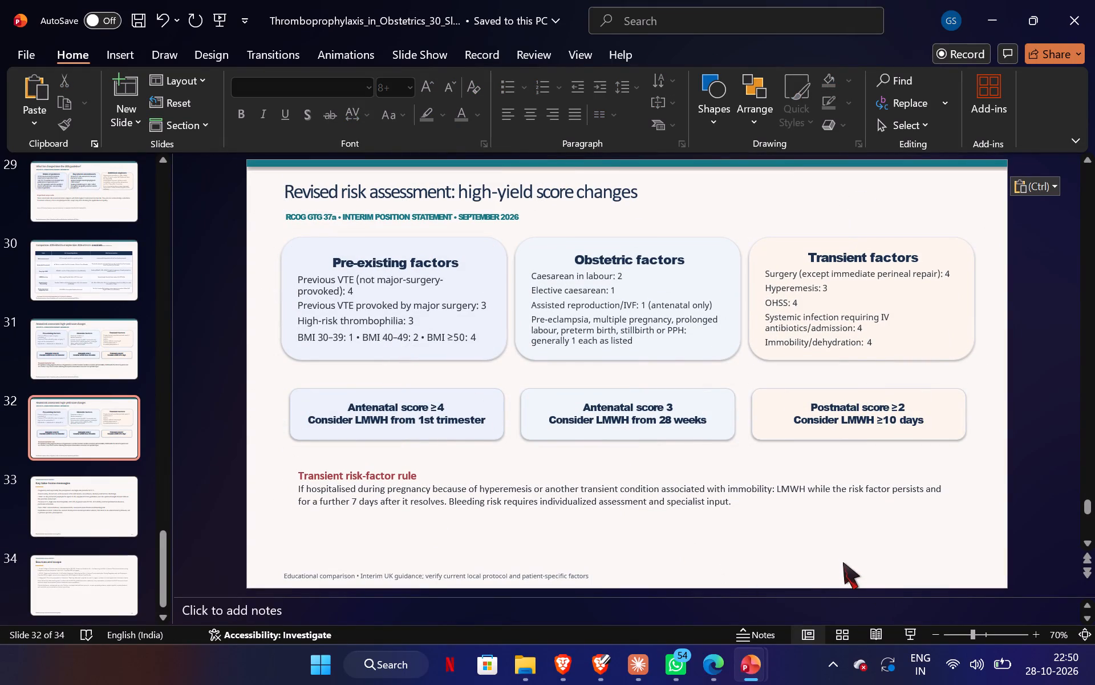
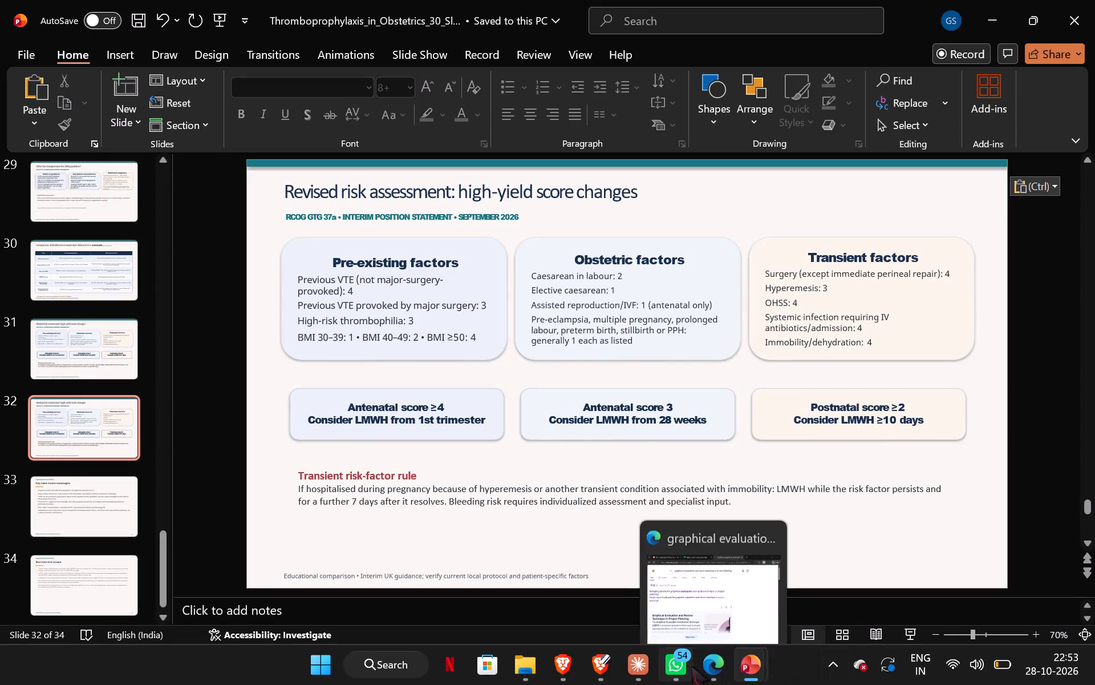
Switch to the RCOG VTE deck and copy all content of slide 23, "Updated prophylactic LMWH doses in interim RCOG statement".
click(693, 595)
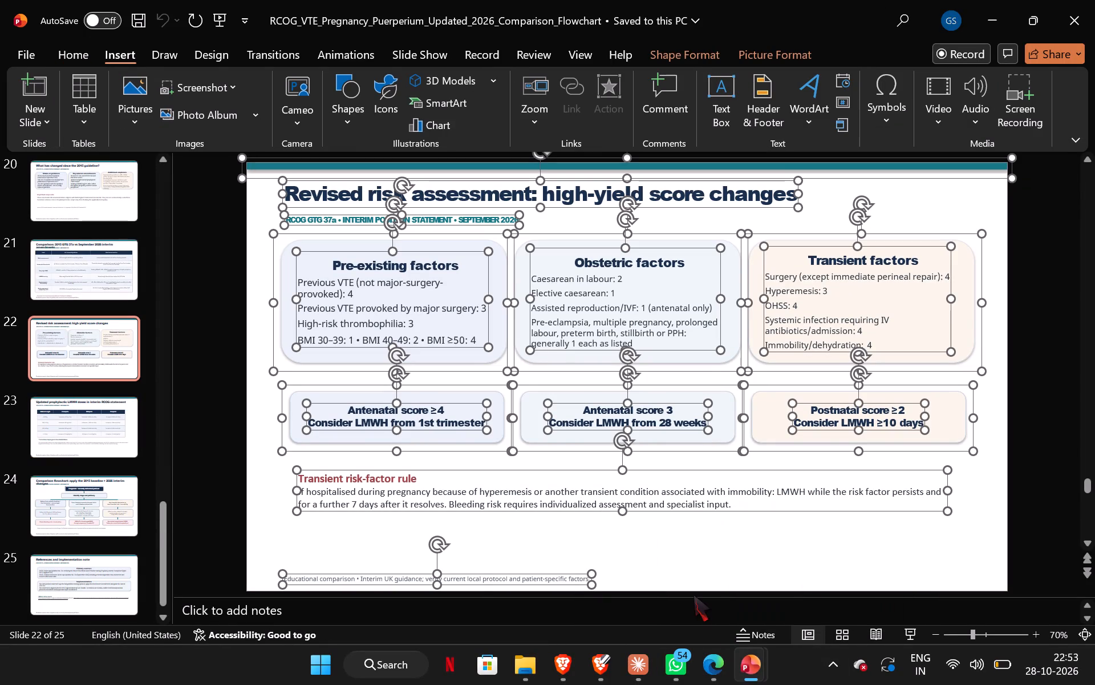
click(121, 422)
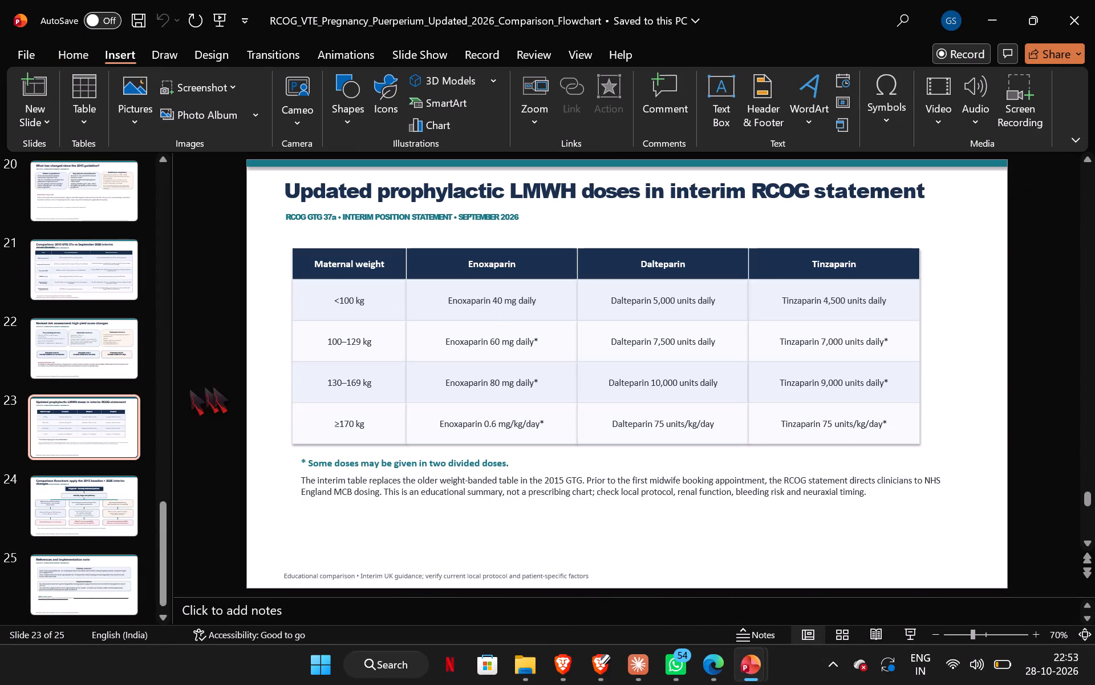
click(261, 394)
key(ctrl+a)
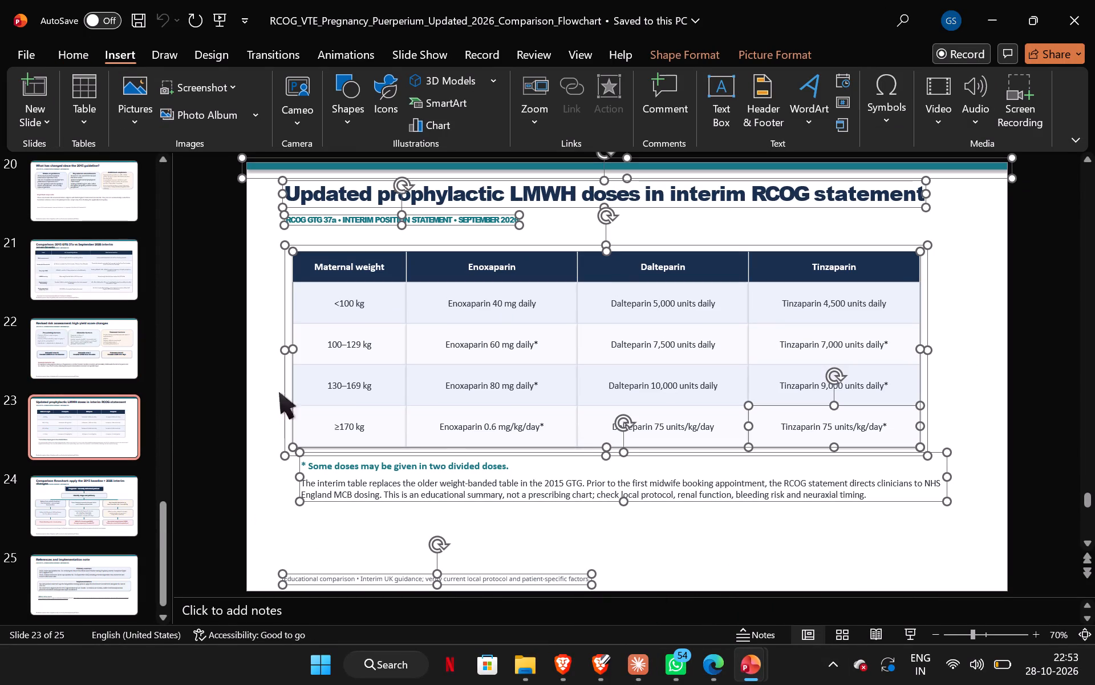
key(ctrl+c)
In the Thromboprophylaxis in Obstetrics deck, add a blank slide after slide 32 and paste the copied LMWH dose content onto it.
click(811, 609)
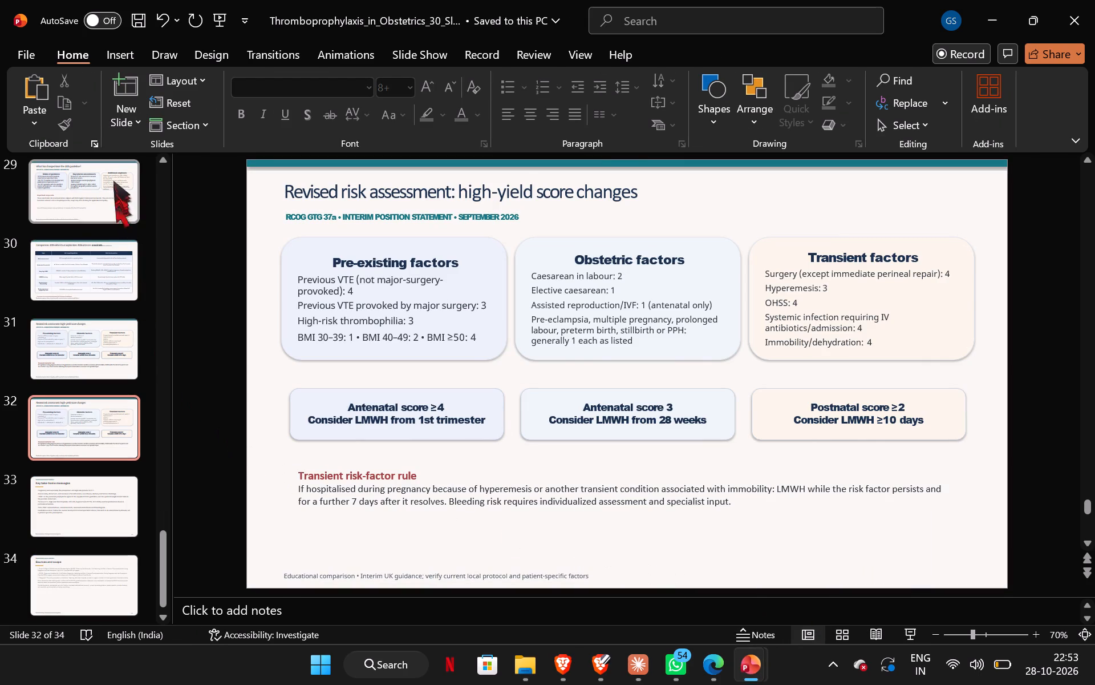
click(123, 124)
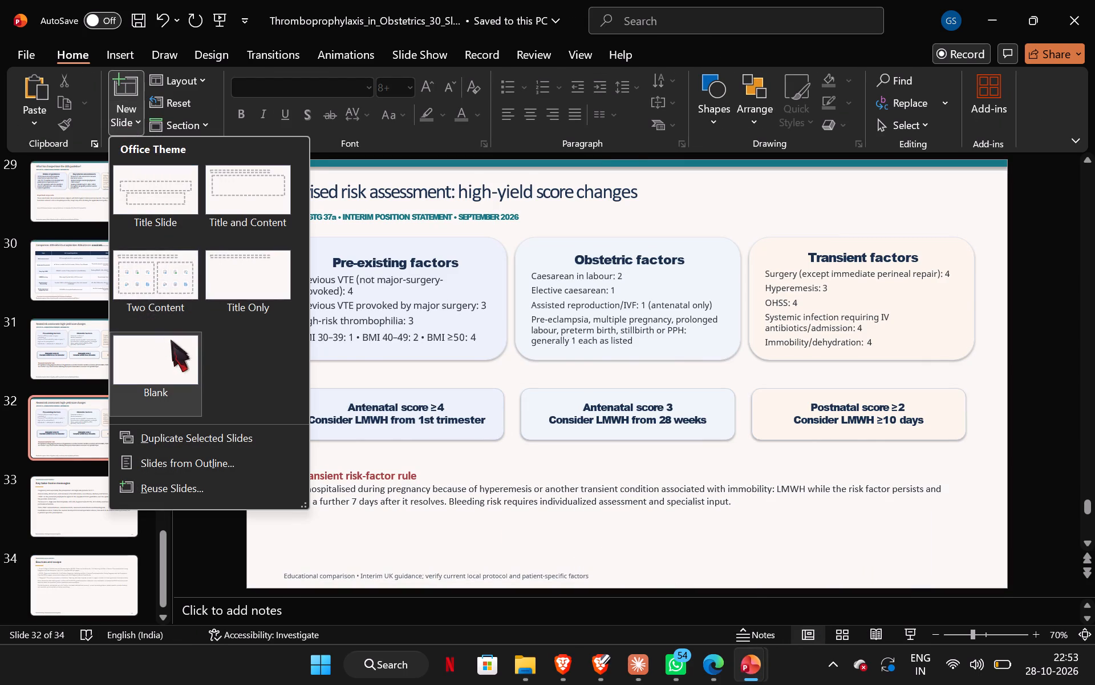
click(172, 345)
key(ctrl+c)
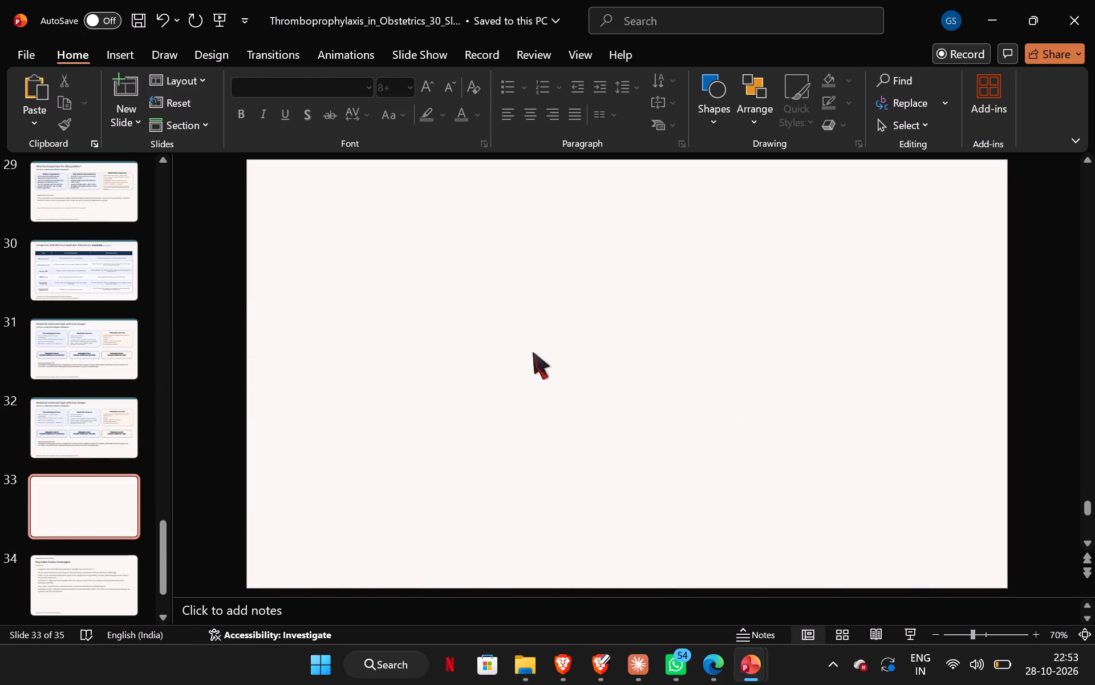
key(ctrl+v)
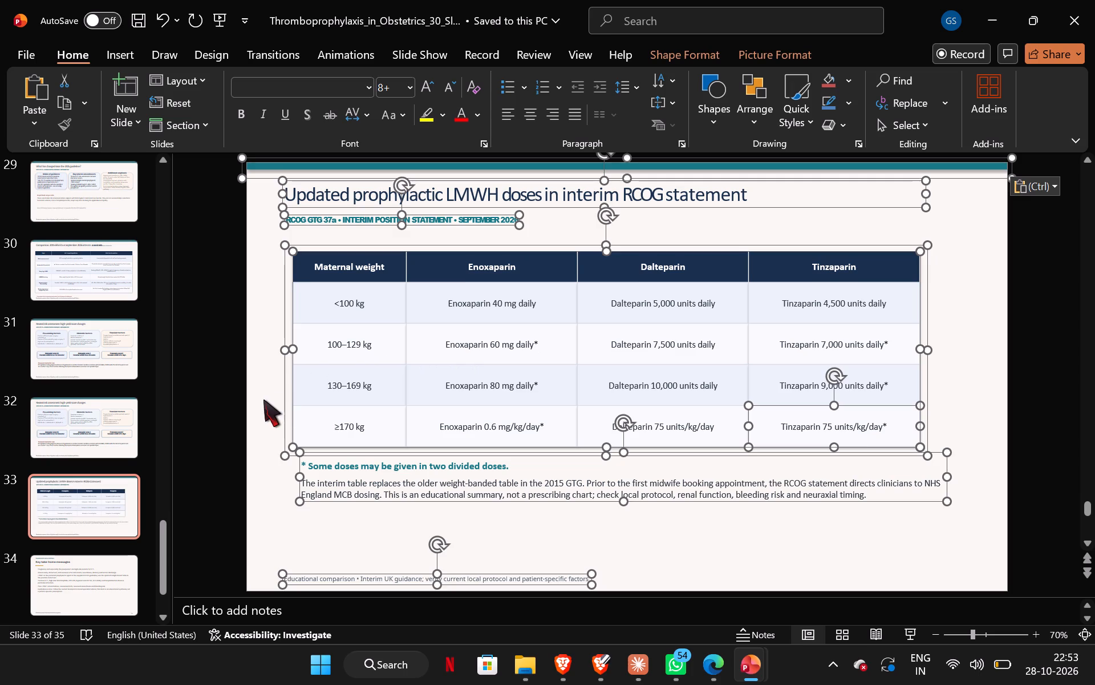
click(264, 399)
Add another blank slide after the LMWH doses slide 33.
click(124, 111)
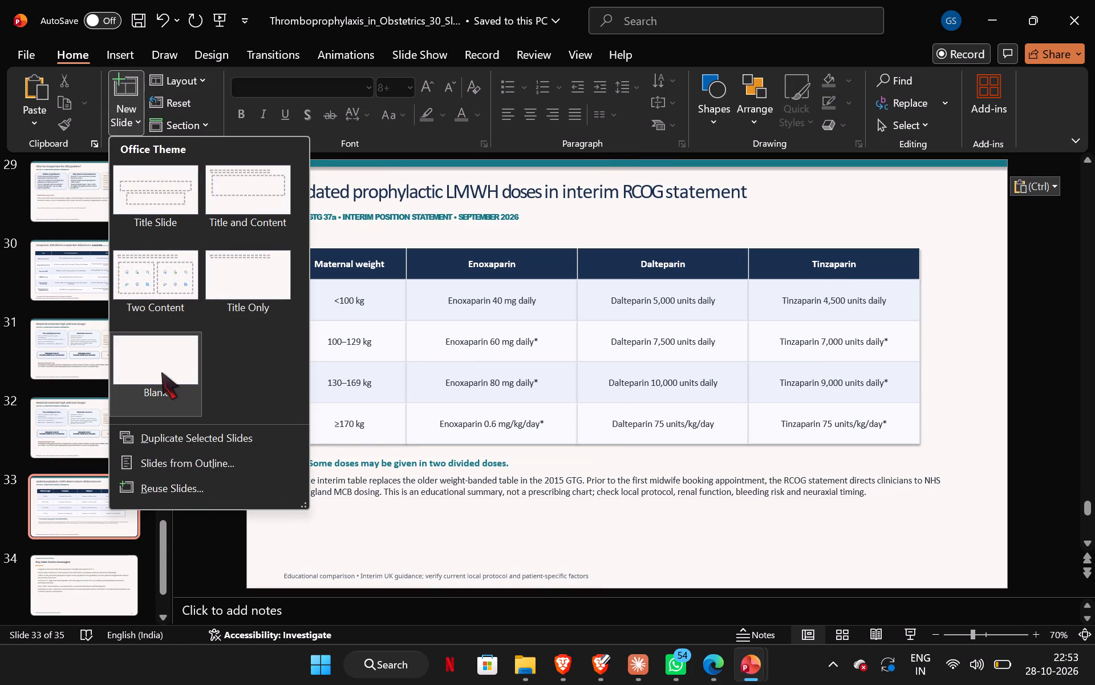
click(161, 372)
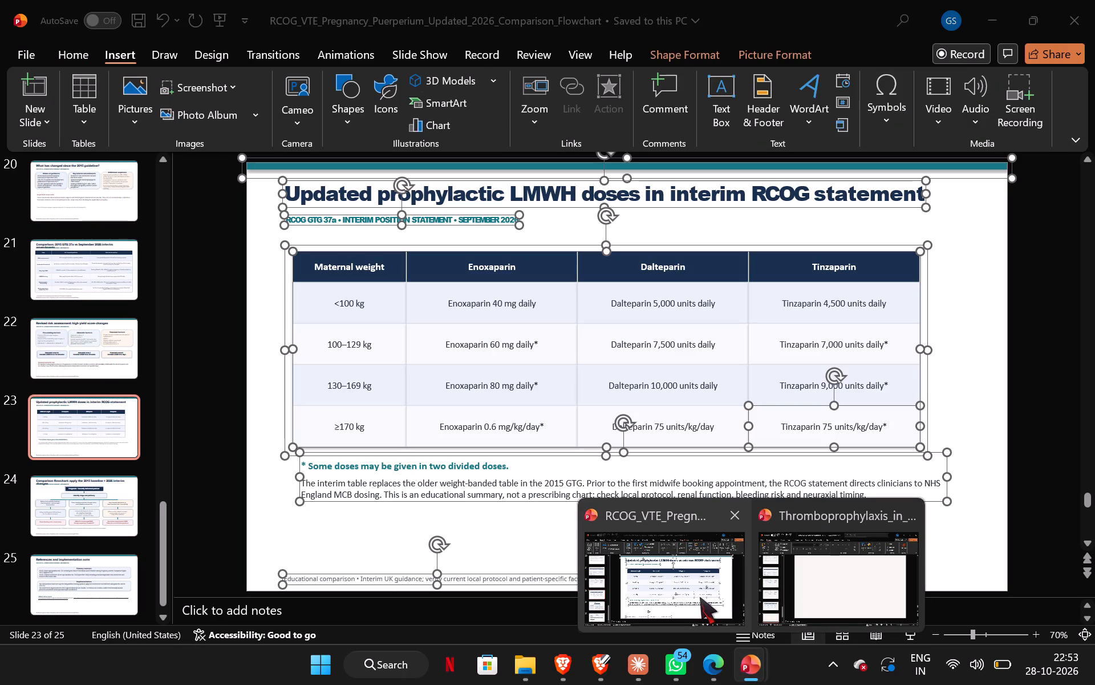
Switch to the RCOG VTE deck and open slide 24, "Comparison flowchart: apply the 2015 baseline + 2026 interim changes".
click(703, 559)
click(84, 503)
scroll(84, 503, down, 1)
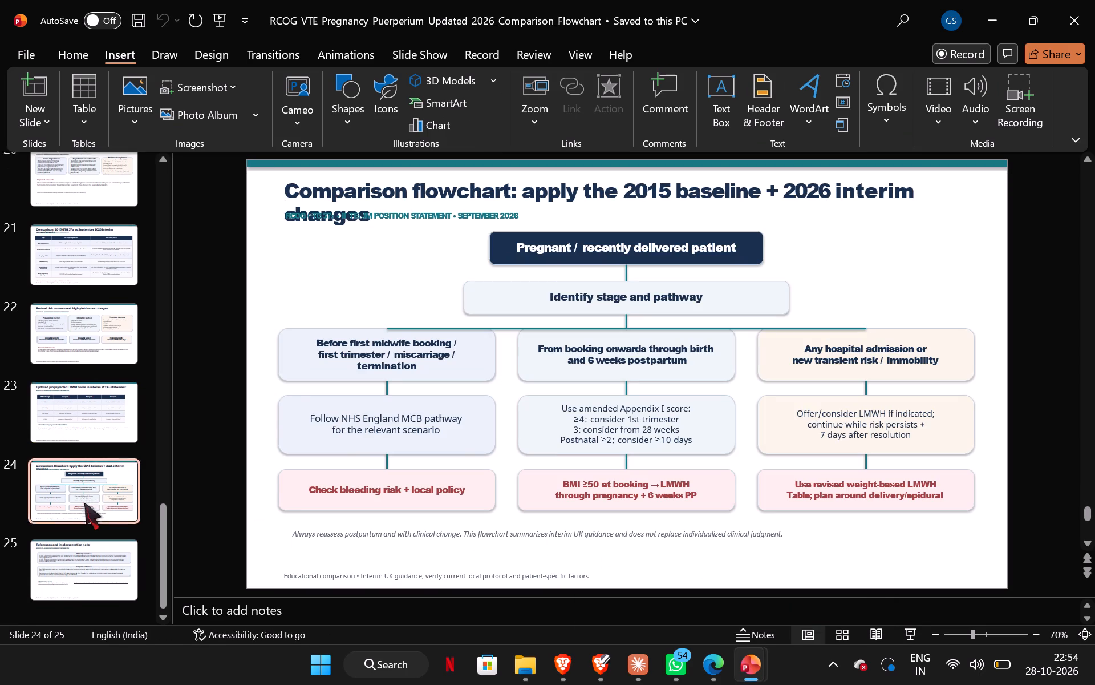
scroll(84, 503, down, 1)
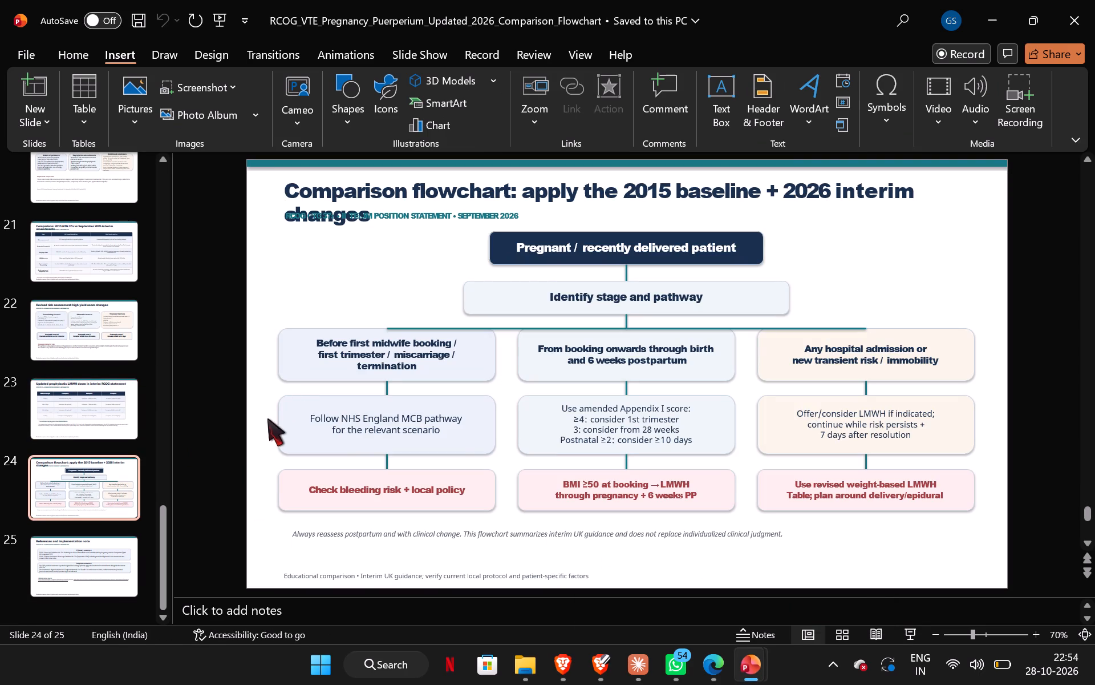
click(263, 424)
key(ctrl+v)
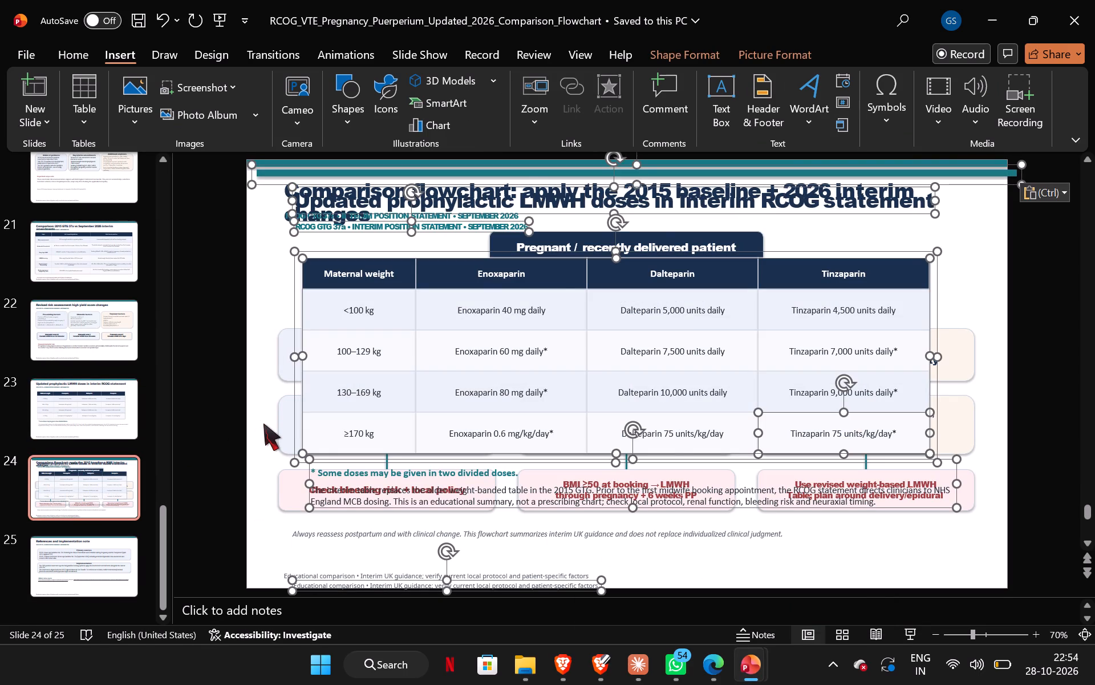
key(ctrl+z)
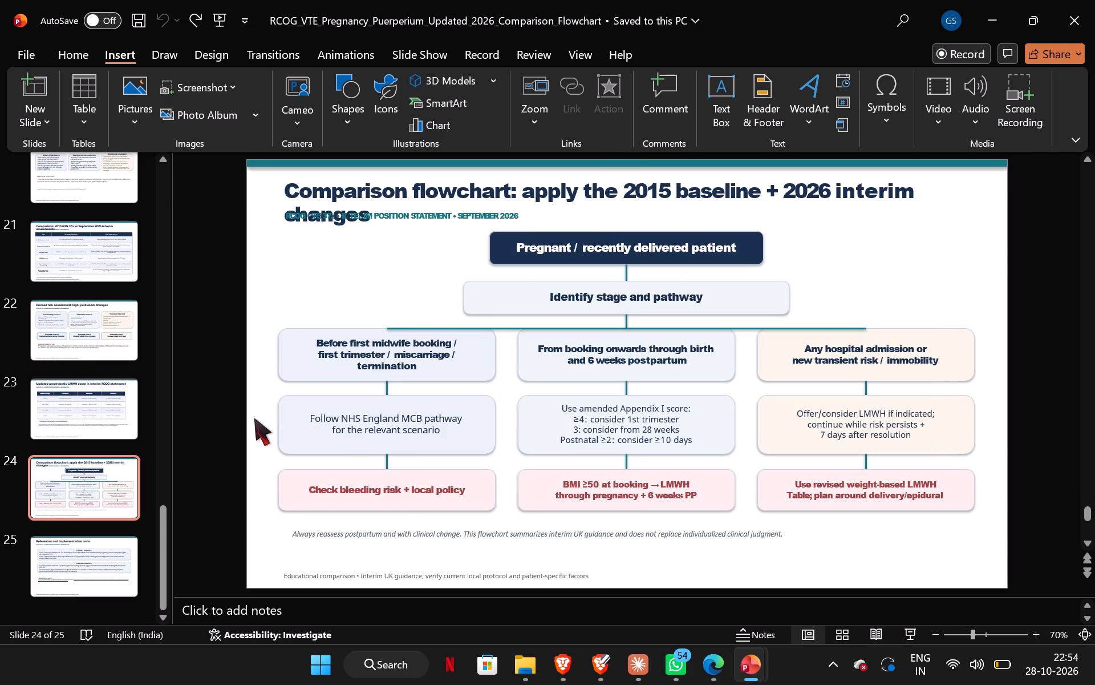
Copy all content of the comparison flowchart slide and switch to the Thromboprophylaxis in Obstetrics deck at blank slide 34.
click(254, 418)
key(ctrl+a)
key(ctrl+c)
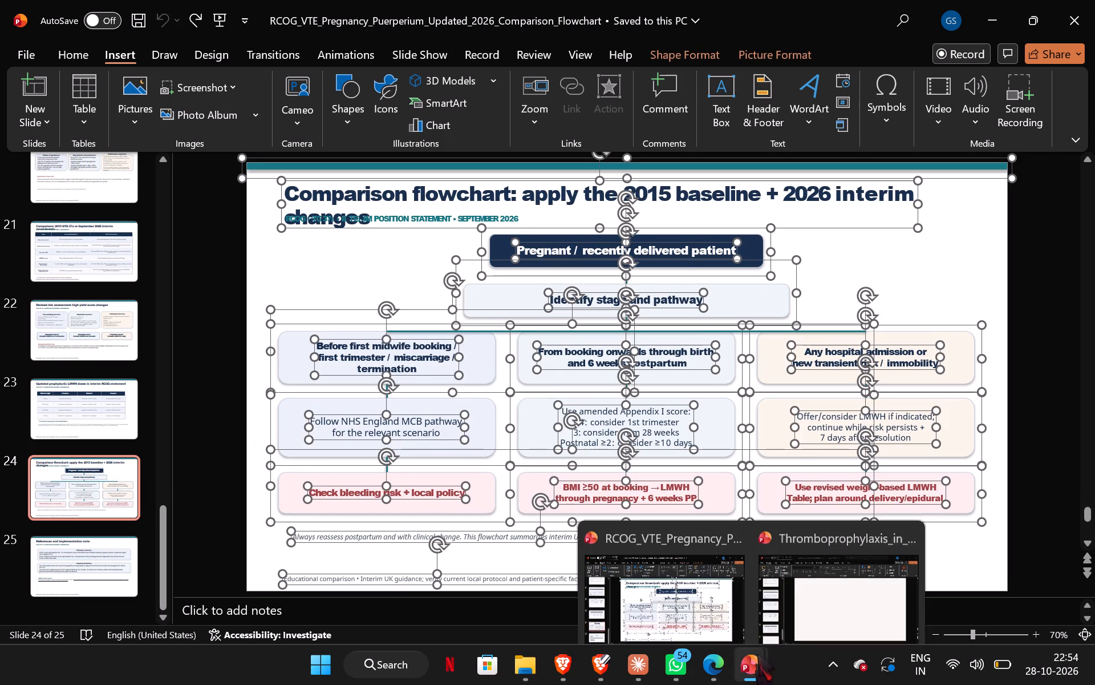
click(812, 586)
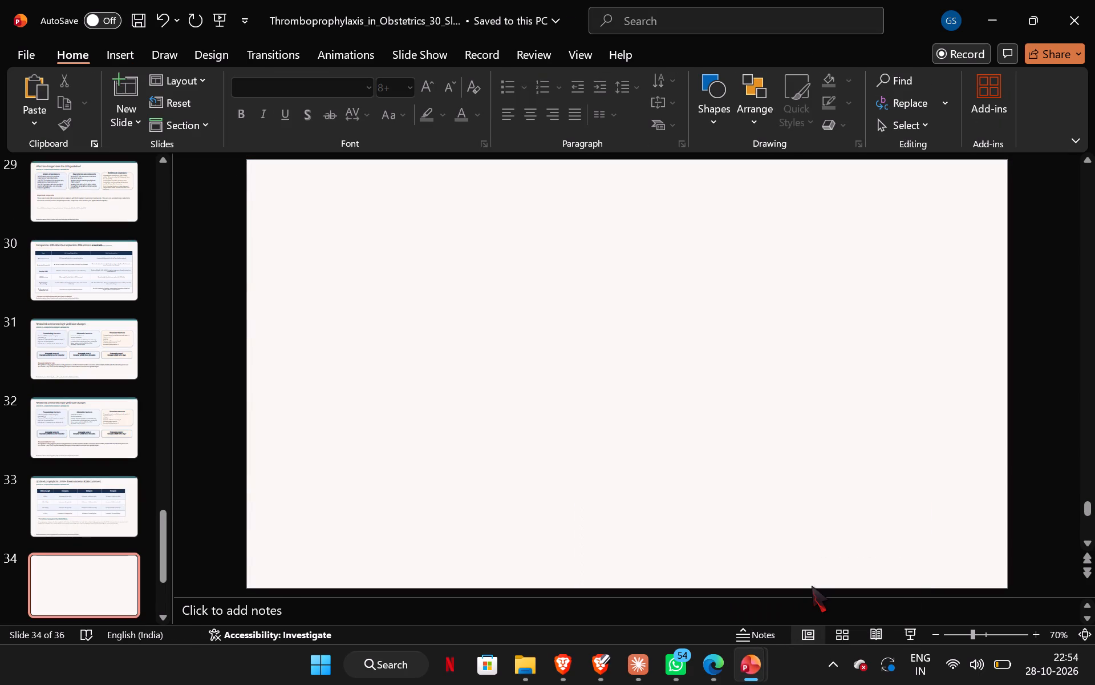
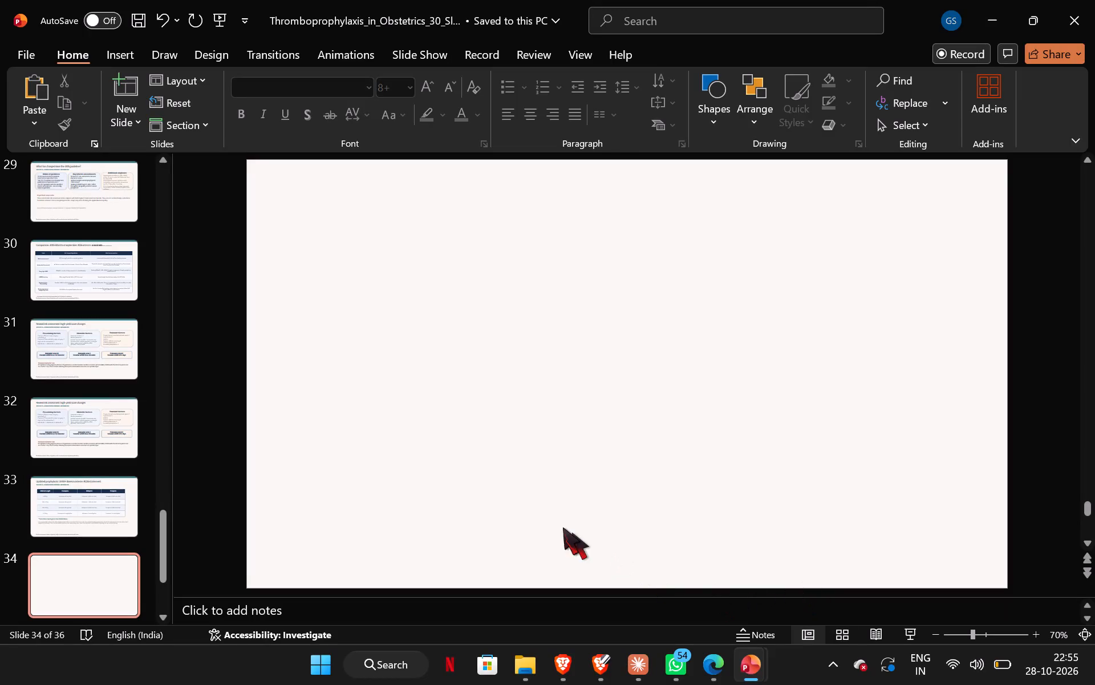
Paste the copied comparison flowchart content onto blank slide 34.
click(567, 525)
key(ctrl+v)
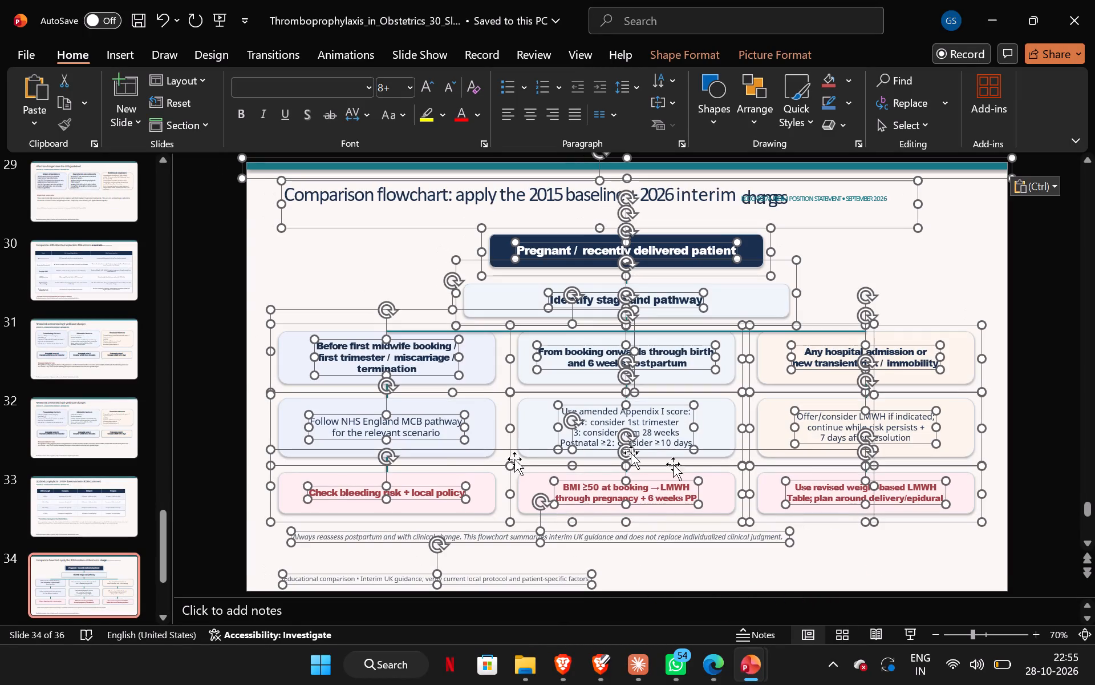
click(920, 568)
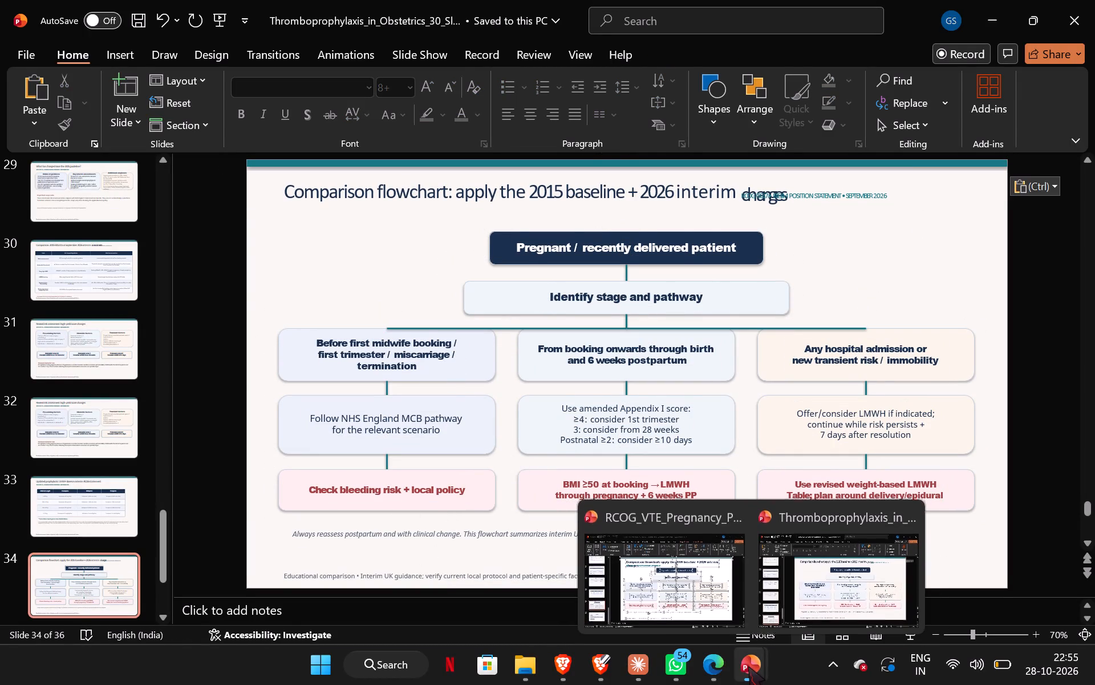
Switch to the RCOG VTE deck and copy all content of slide 25, "References and implementation note".
click(654, 597)
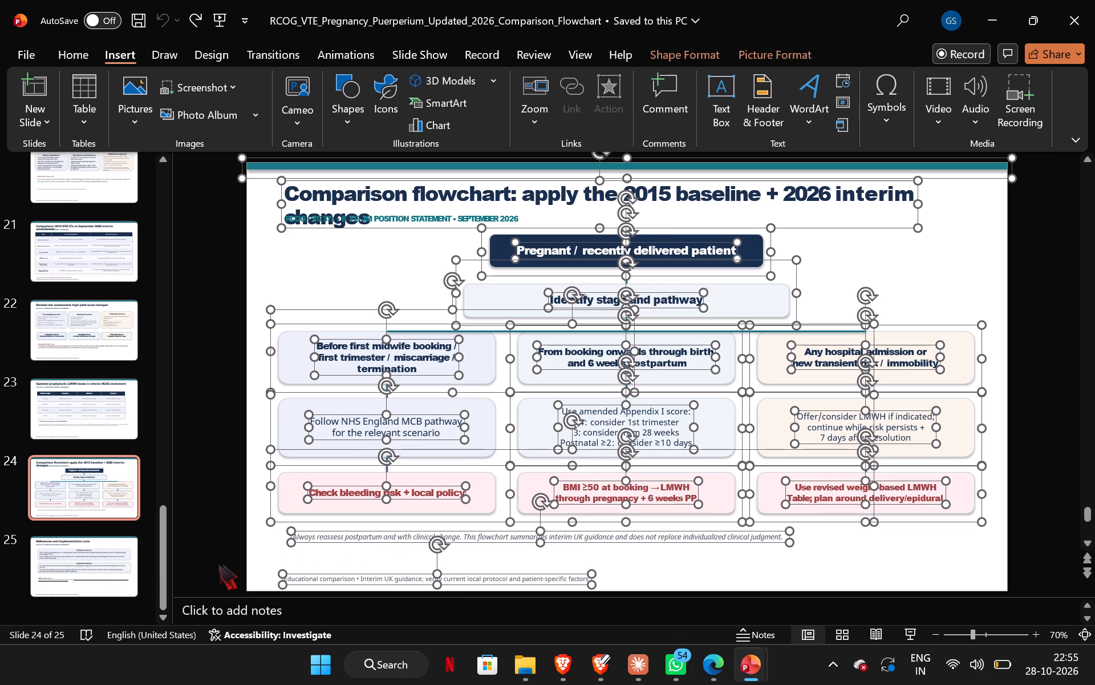
click(104, 563)
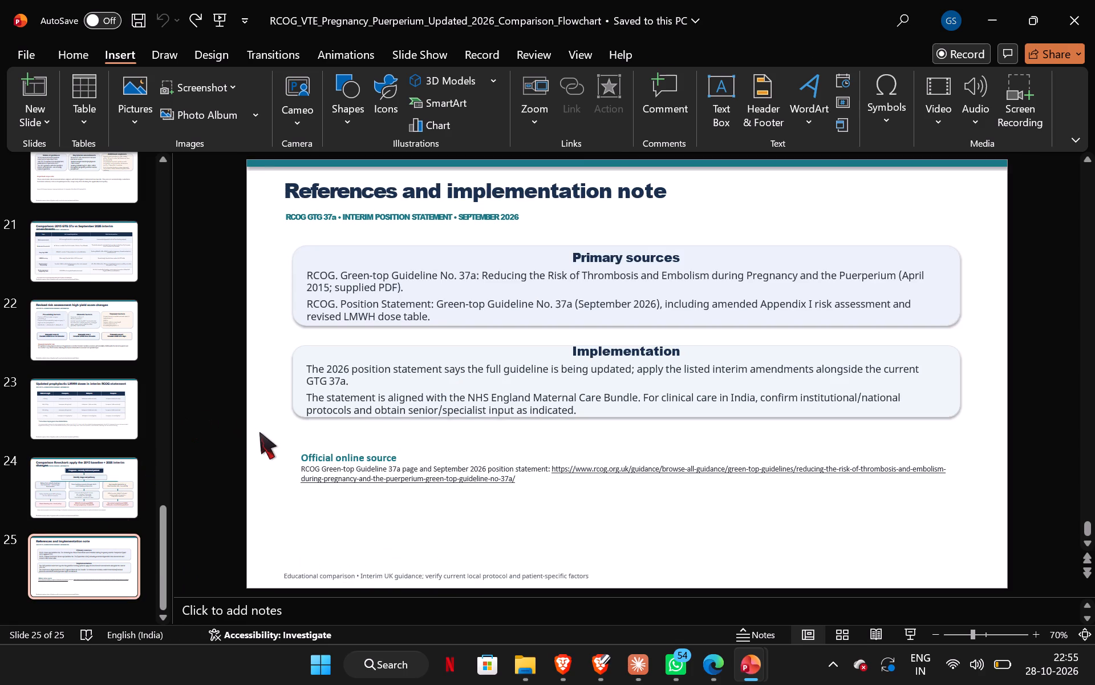
click(259, 432)
key(ctrl+a)
key(ctrl+c)
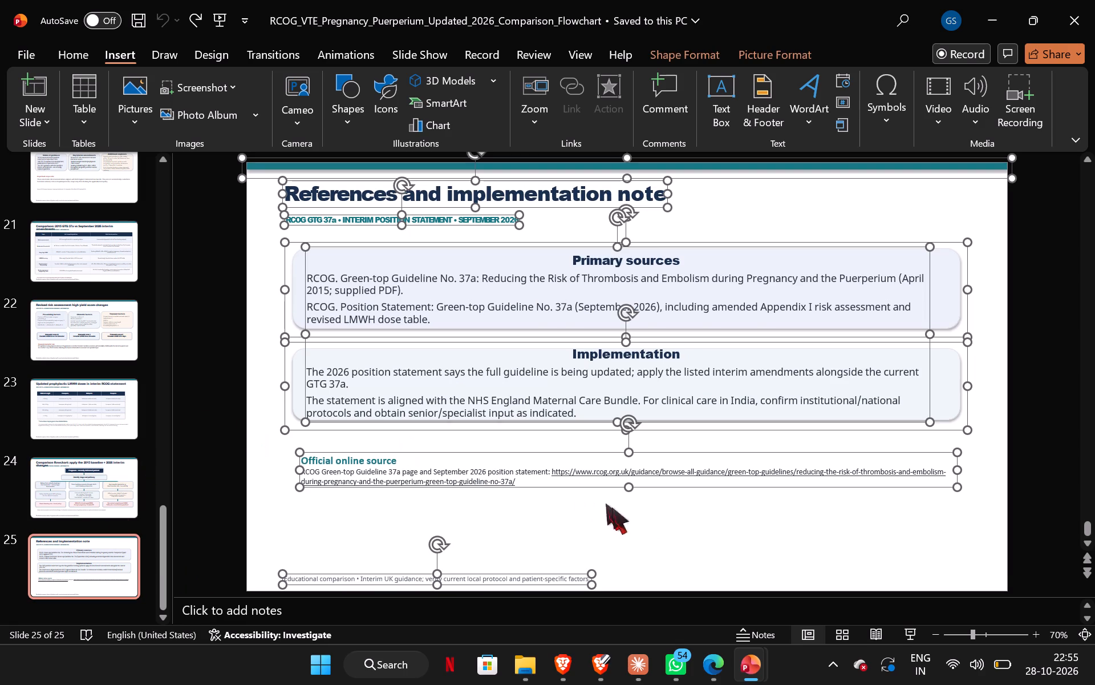
In the Thromboprophylaxis in Obstetrics deck, add a blank slide after slide 34 and paste the copied references content onto it.
click(817, 606)
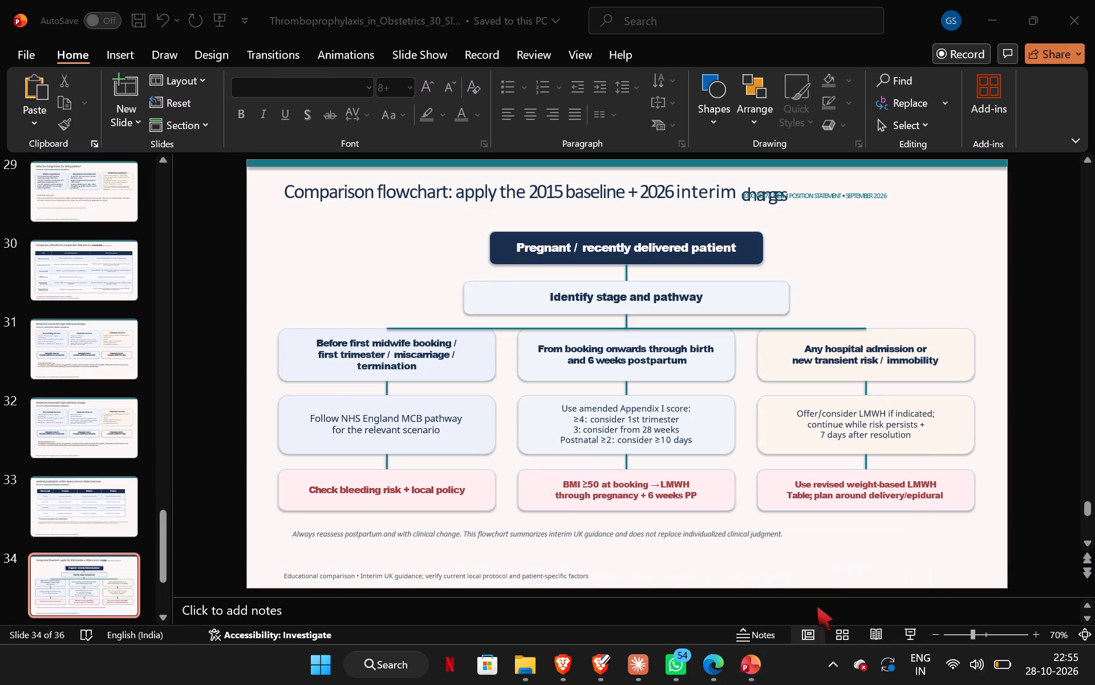
click(132, 114)
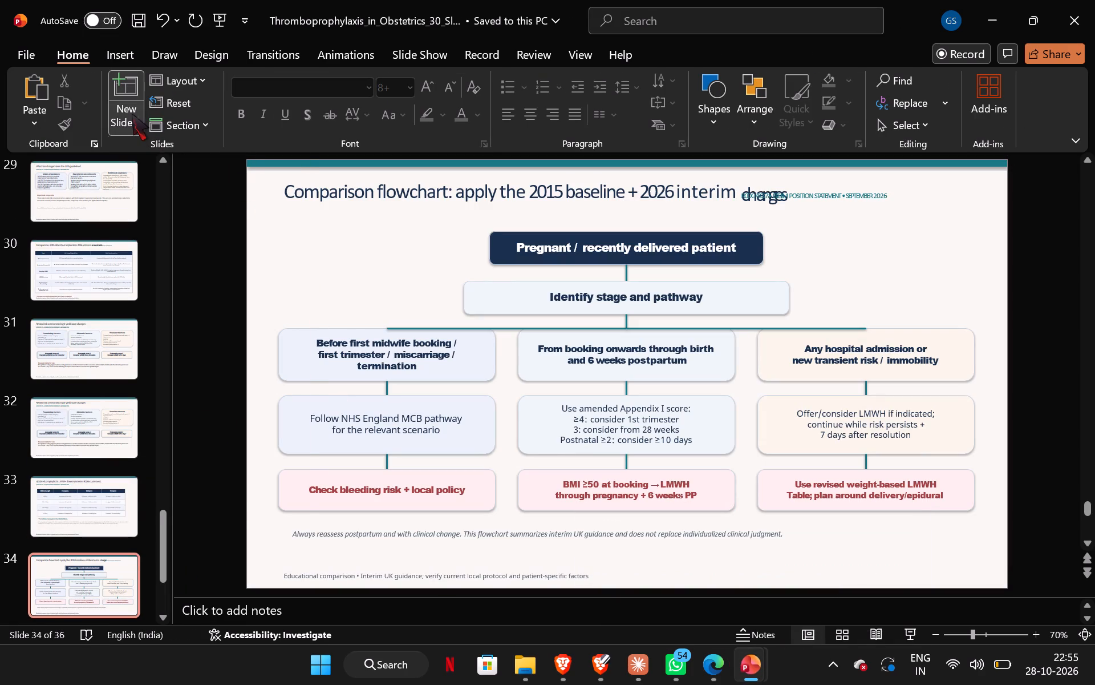
click(171, 345)
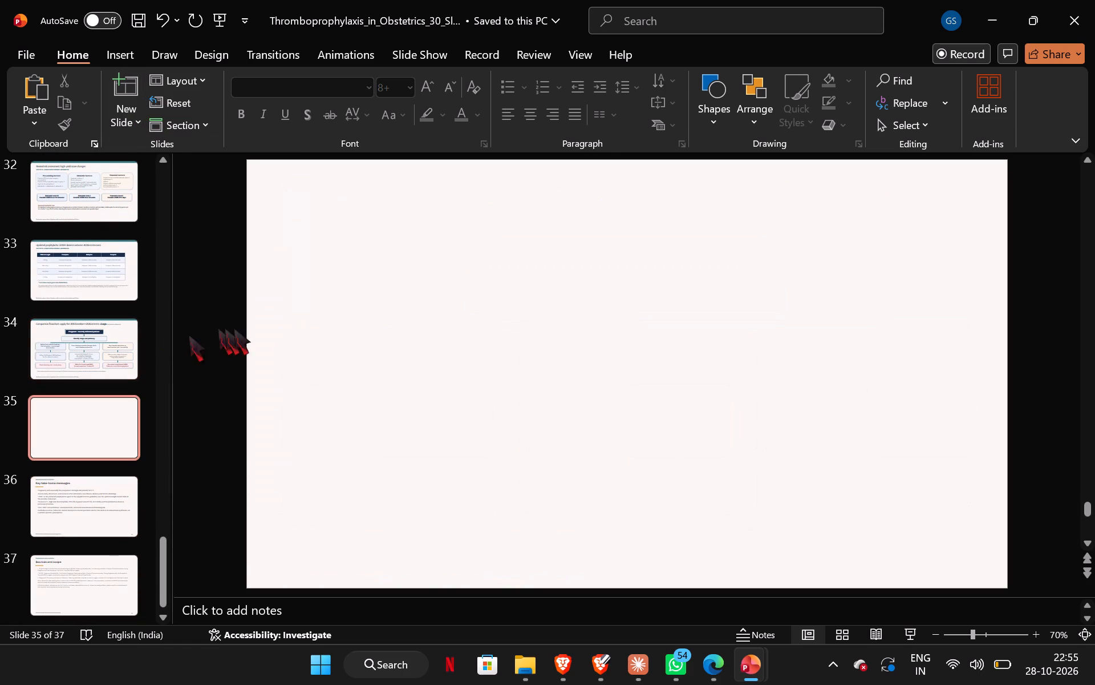
key(ctrl+v)
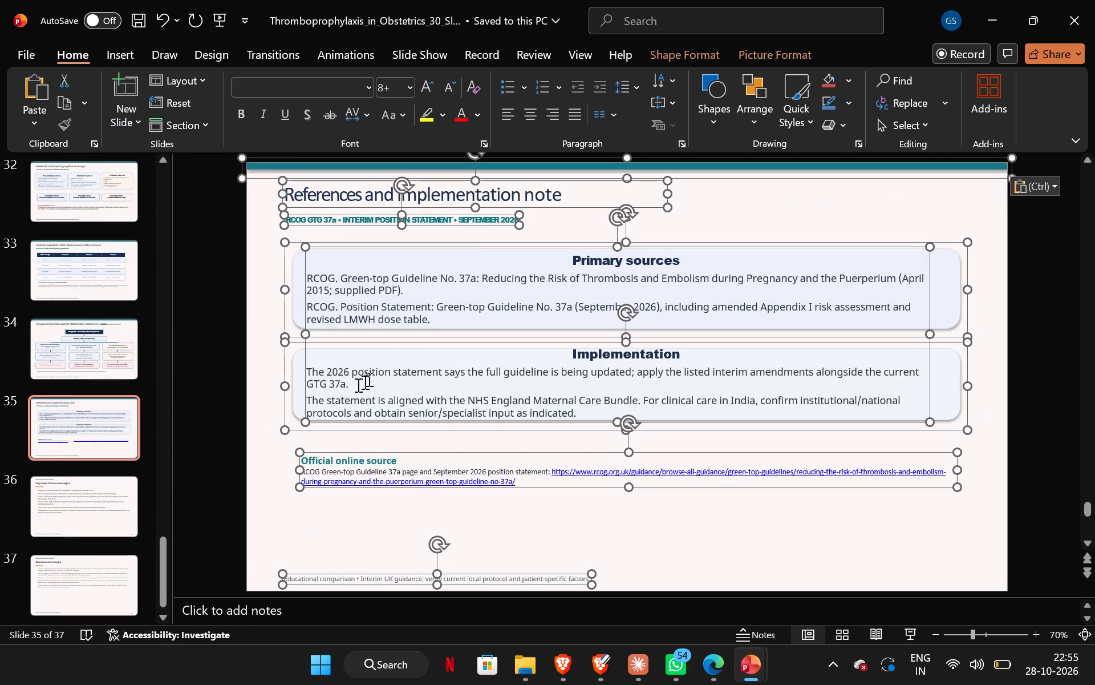
click(259, 426)
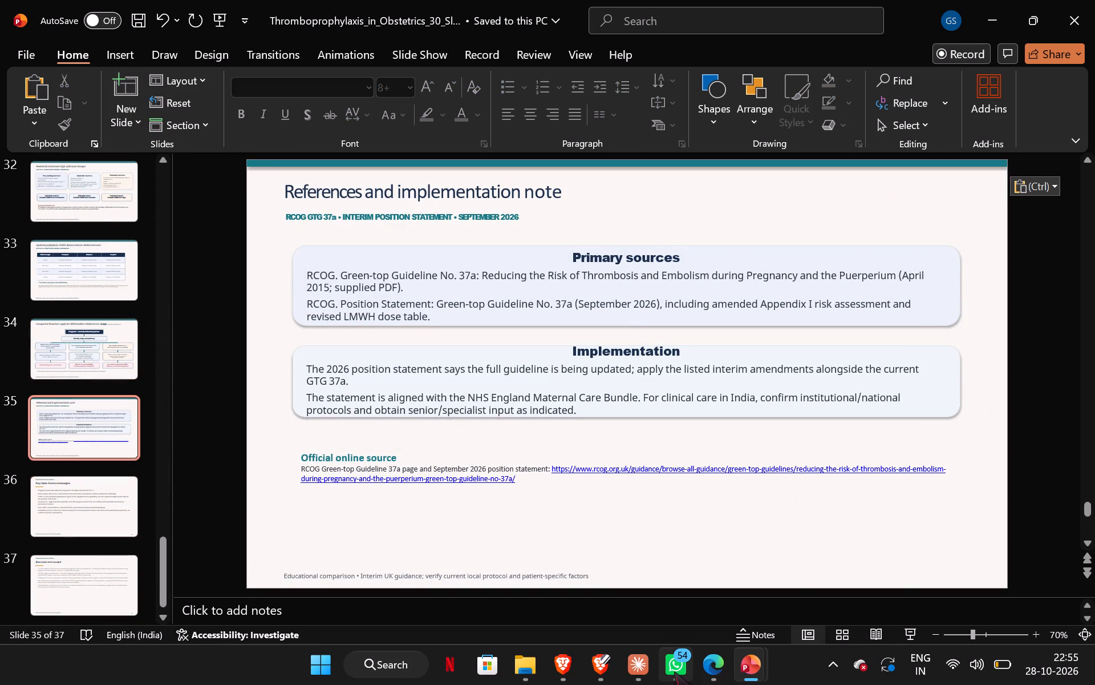
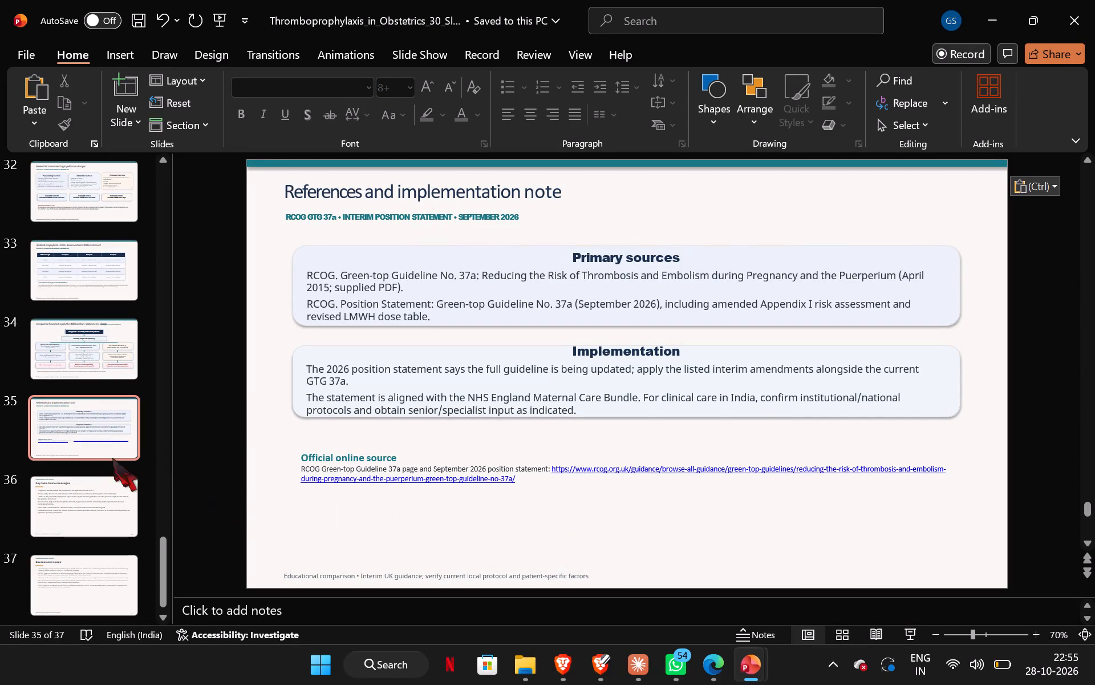
Review the Thromboprophylaxis deck's closing slides and compare flowchart slide 34's title with the original slide 24 in the RCOG VTE deck.
click(88, 499)
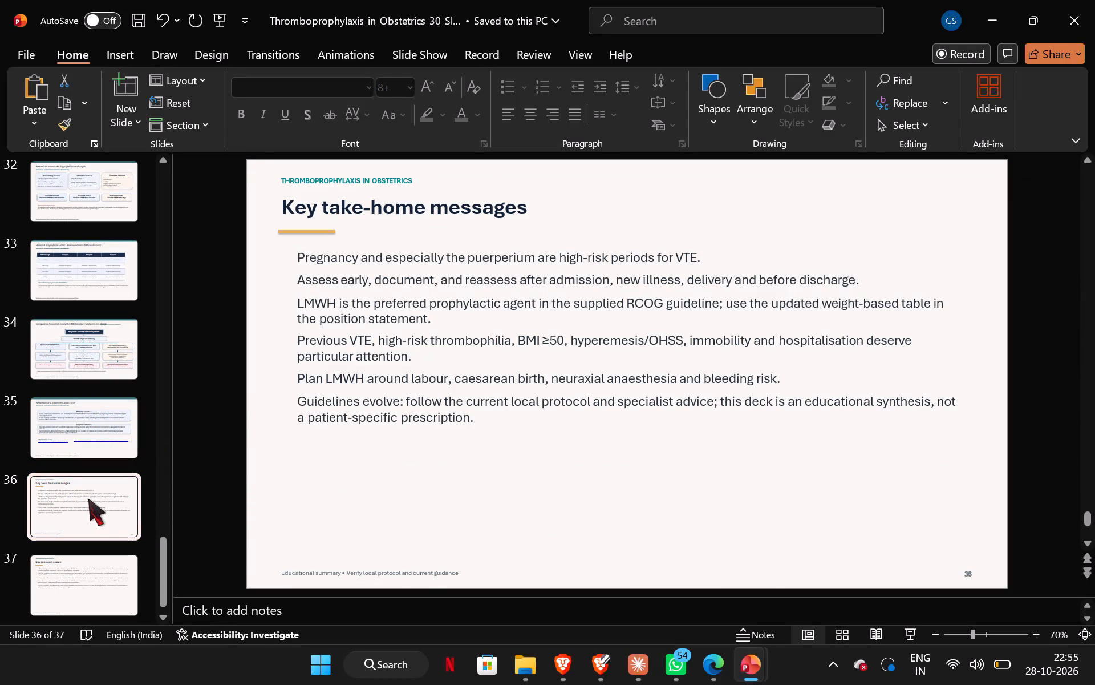
click(84, 571)
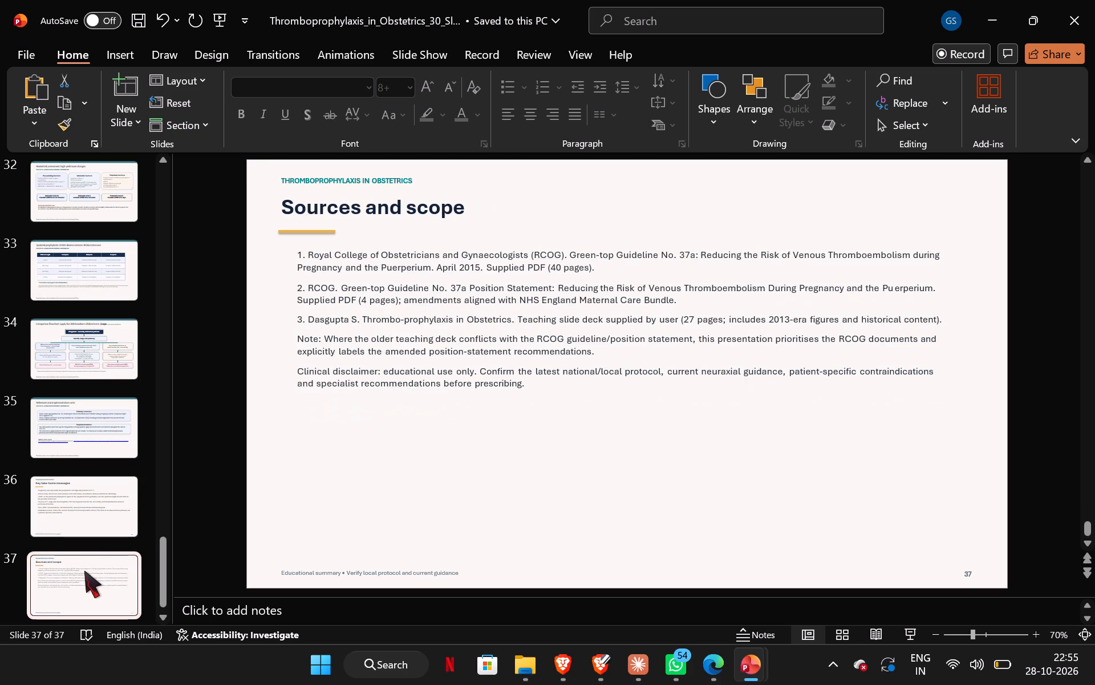
scroll(96, 502, down, 1)
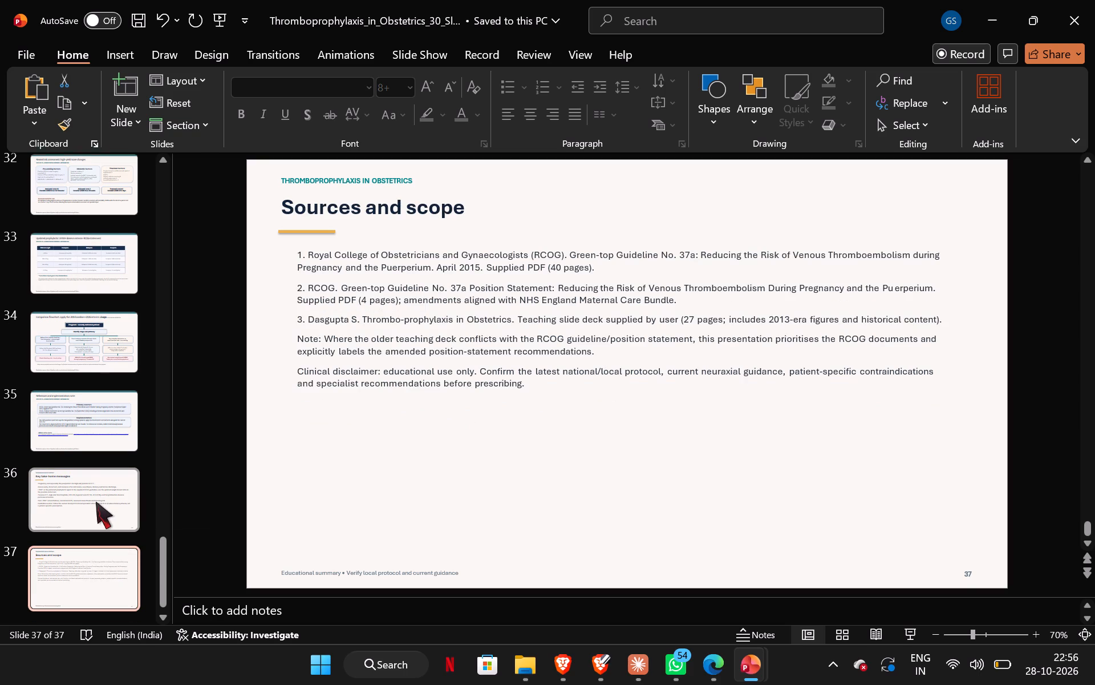
scroll(96, 502, down, 1)
scroll(158, 552, down, 2)
scroll(74, 521, down, 1)
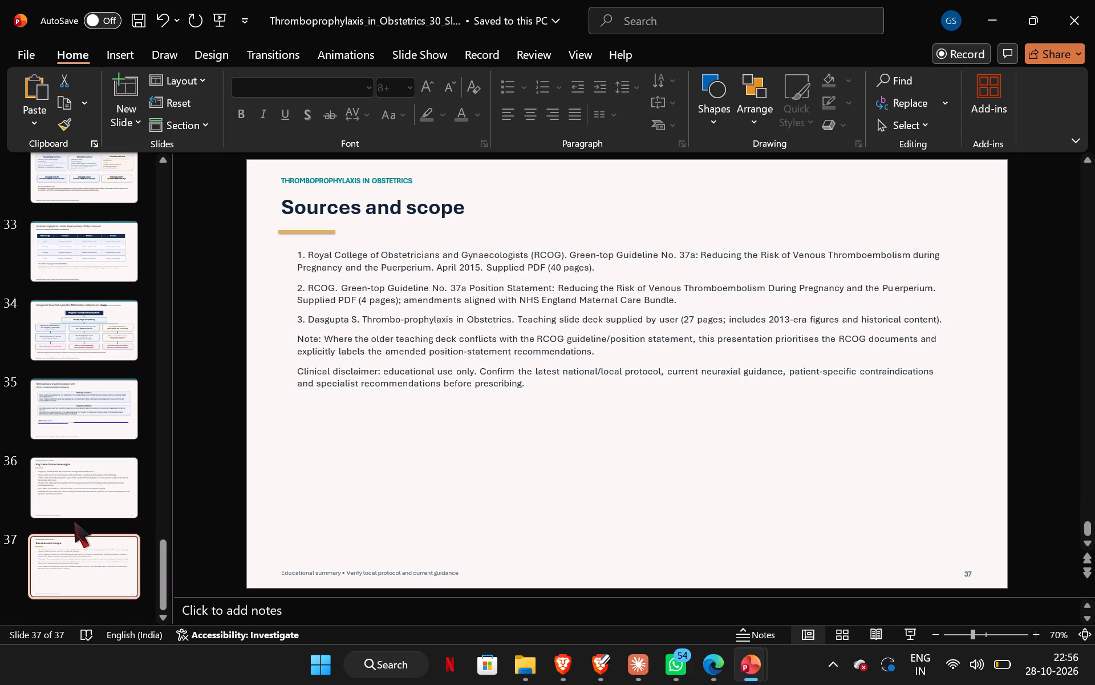
scroll(74, 521, down, 1)
click(82, 394)
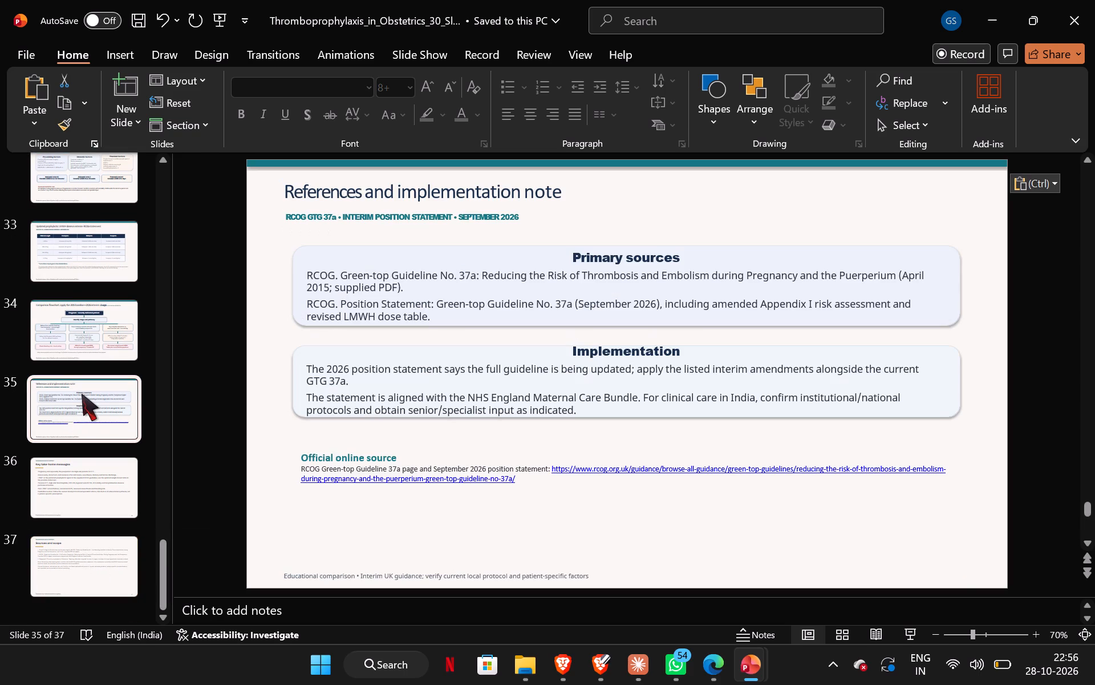
scroll(82, 394, up, 1)
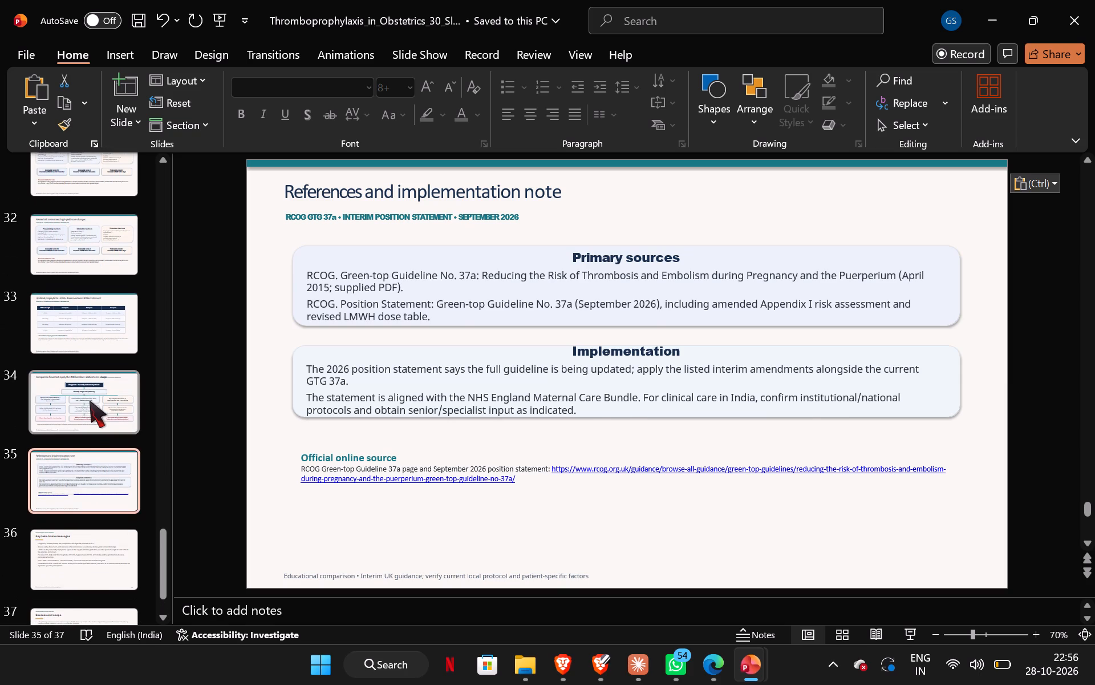
click(90, 401)
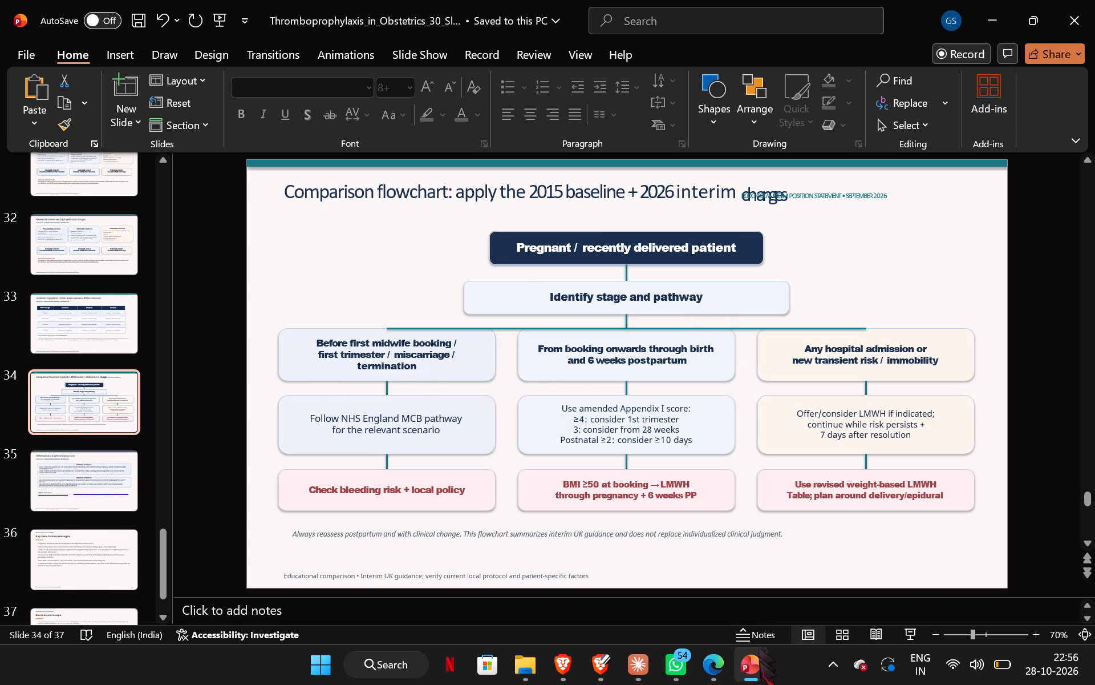
click(712, 582)
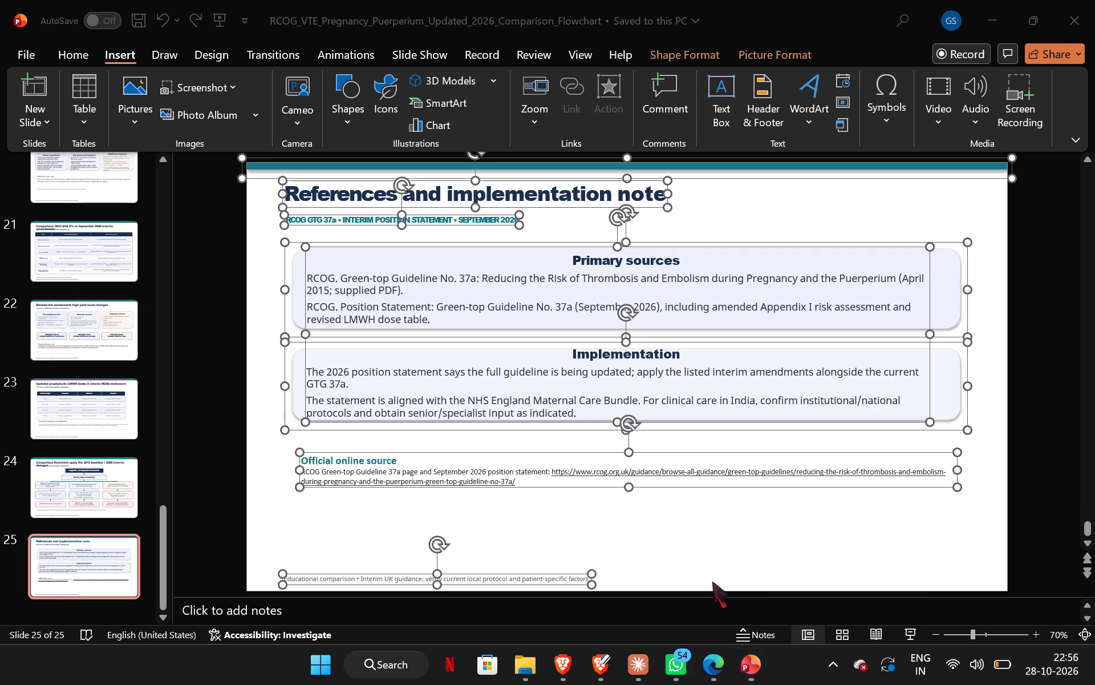
click(44, 436)
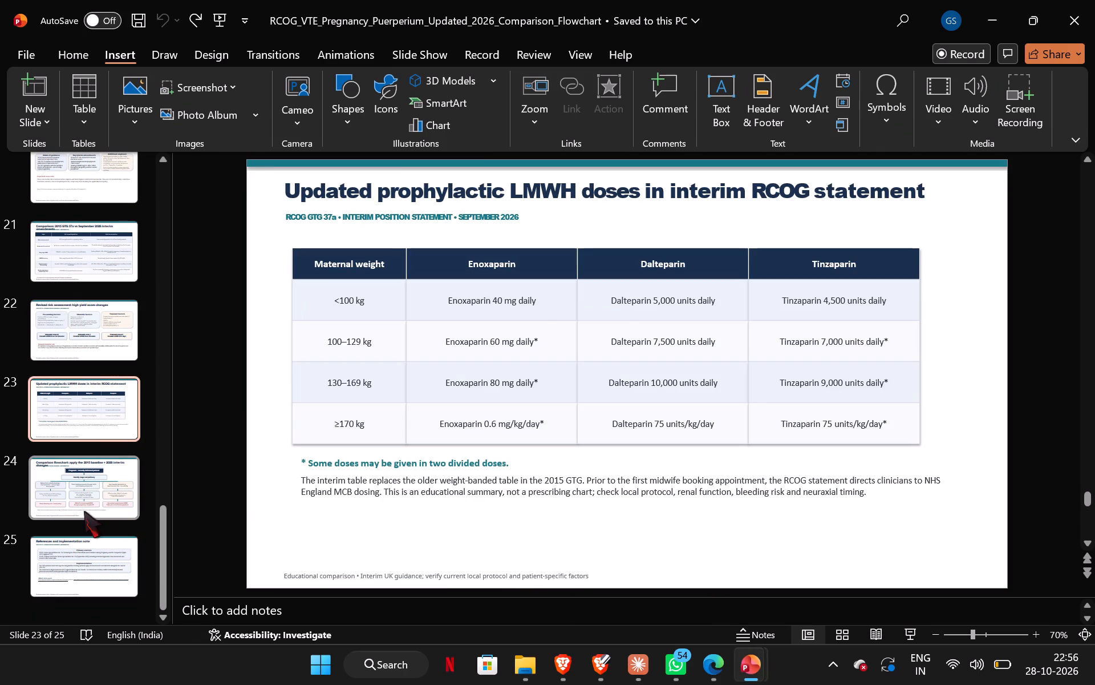
click(83, 509)
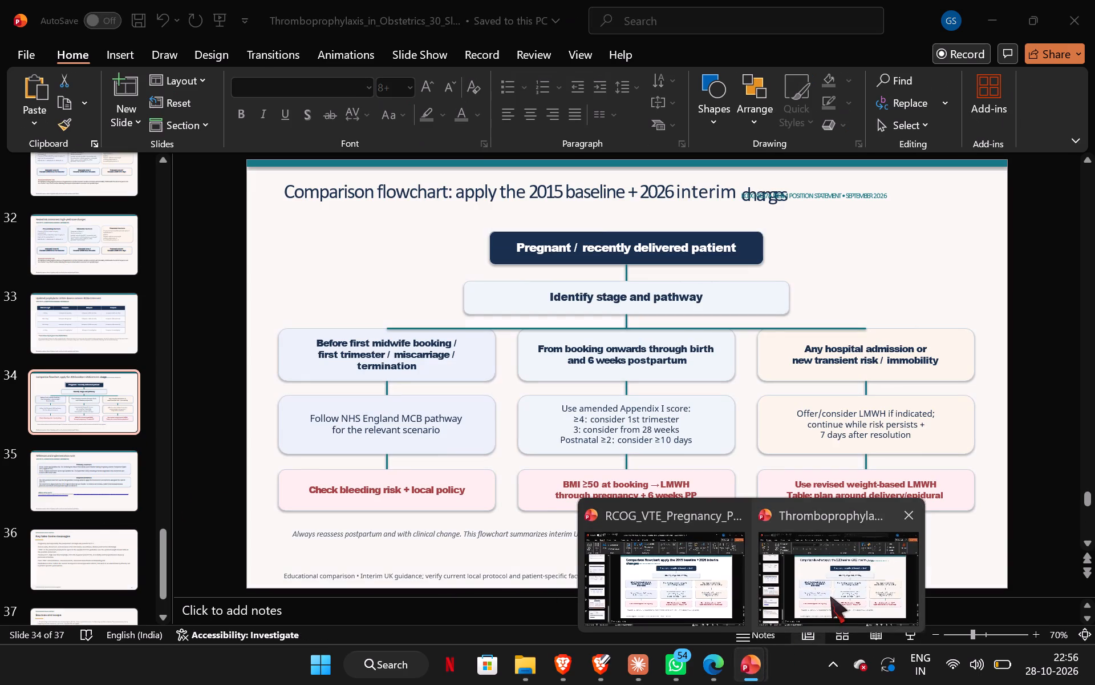
click(830, 597)
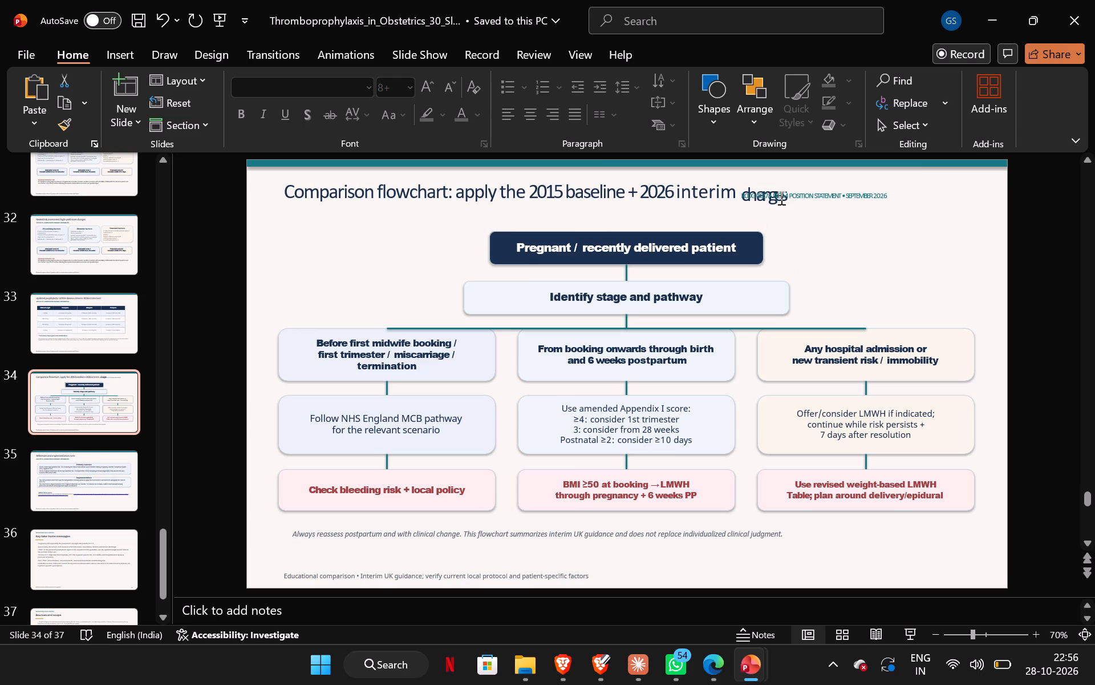
Delete the overlapping text after "2026 interim" in slide 34's comparison flowchart title, including the small "POSITION STATEMENT • SEPTEMBER 2026" subtitle.
click(780, 198)
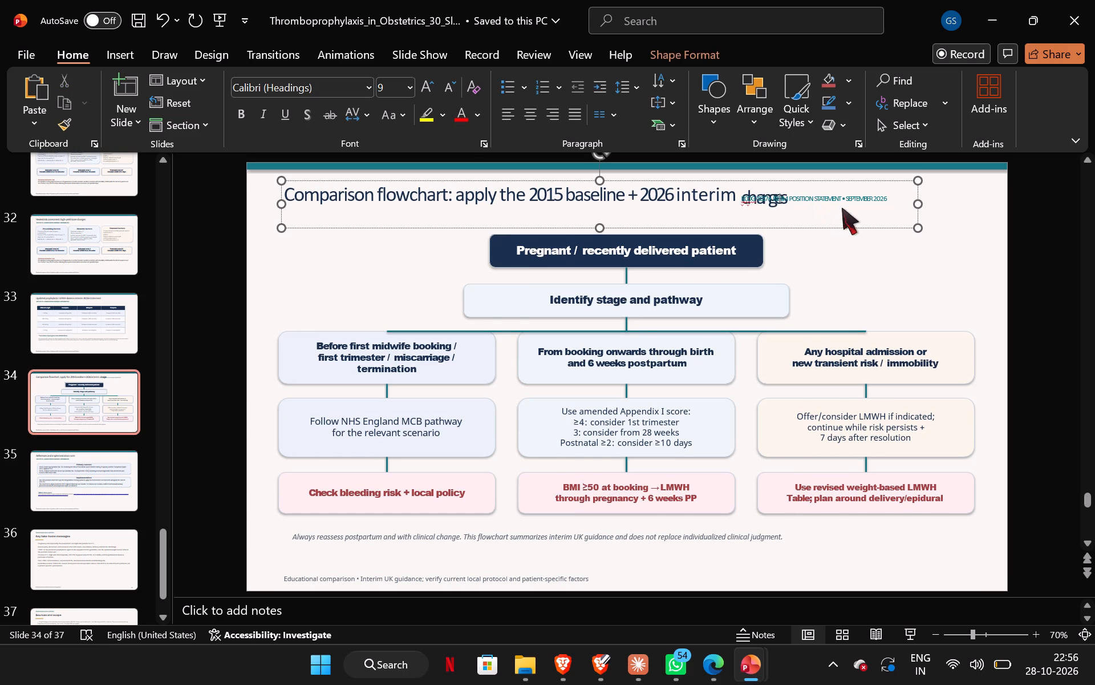
click(866, 196)
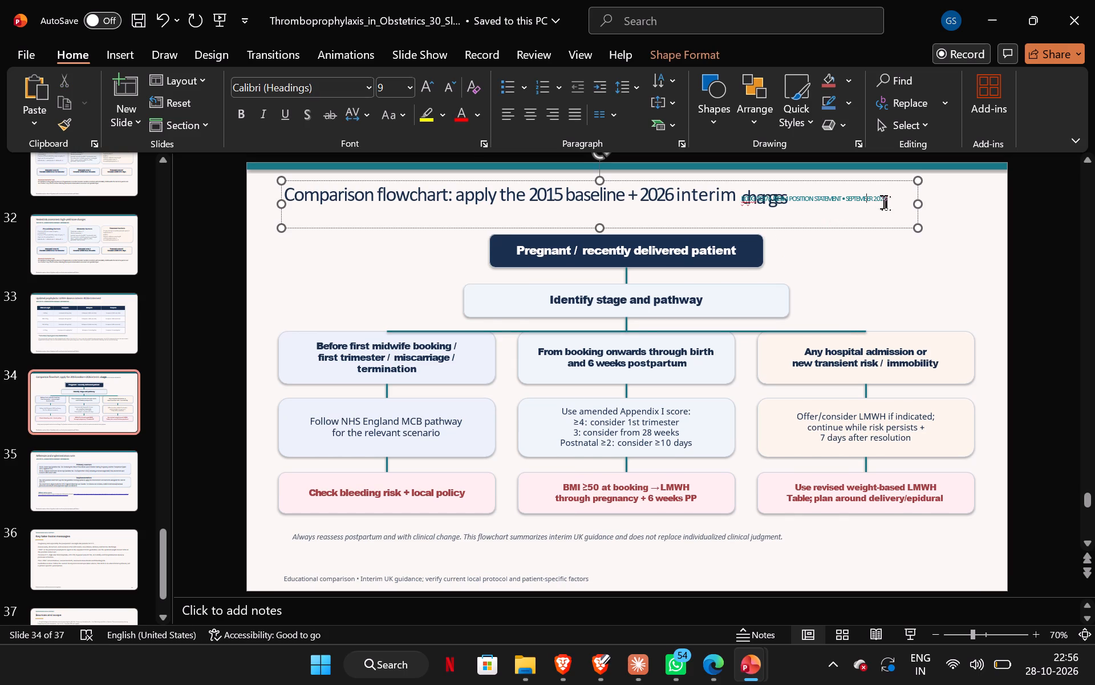
click(886, 203)
key(BackSpace)
key(BackSpace)
key(BackSpace)
key(BackSpace)
key(BackSpace)
key(BackSpace)
key(BackSpace)
key(BackSpace)
key(BackSpace)
key(BackSpace)
key(BackSpace)
key(BackSpace)
key(BackSpace)
key(BackSpace)
key(BackSpace)
key(BackSpace)
key(BackSpace)
key(BackSpace)
key(BackSpace)
key(BackSpace)
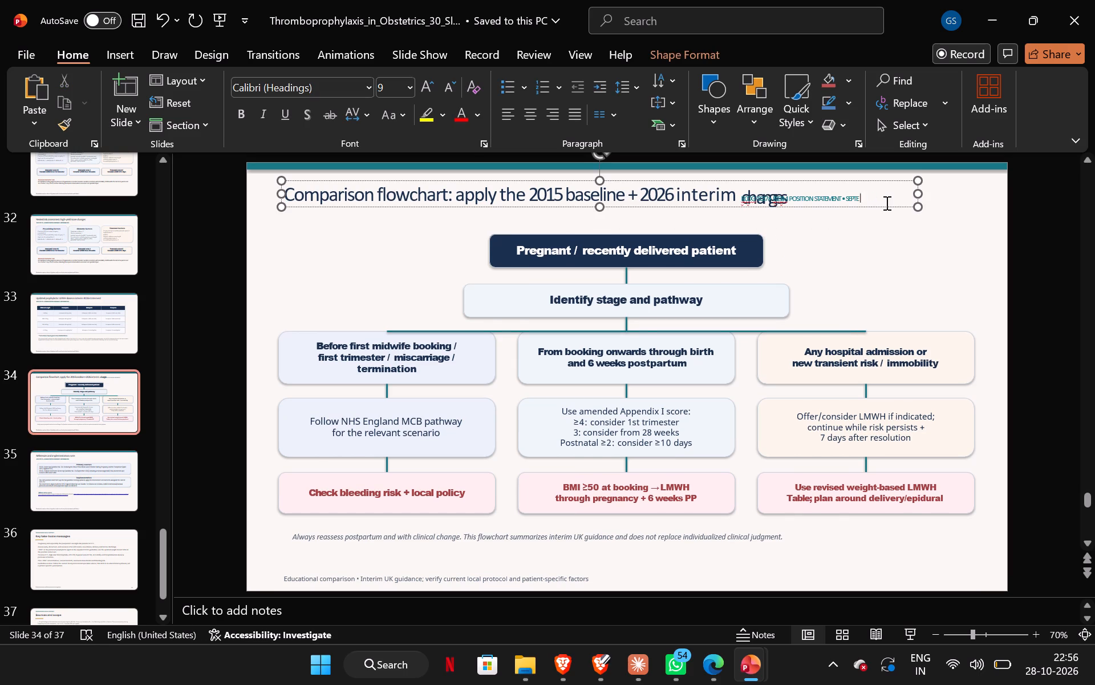
key(BackSpace)
key(BackSpace)
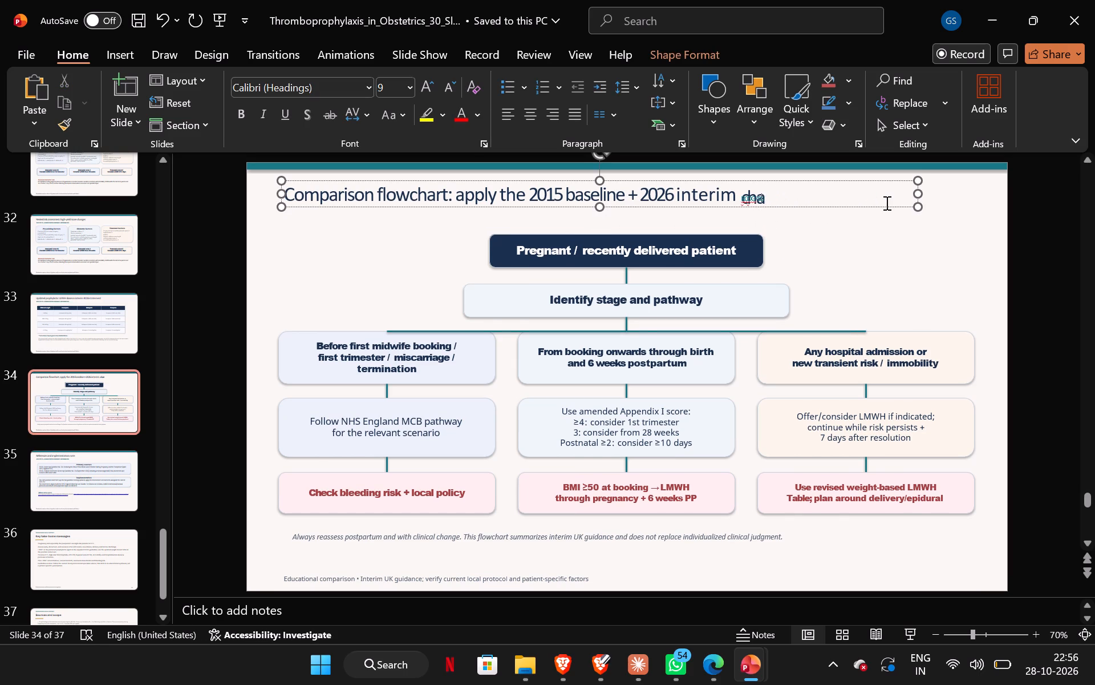
key(BackSpace)
key(BackSpace)
key(BackSpace)
key(BackSpace)
key(BackSpace)
key(BackSpace)
key(BackSpace)
key(BackSpace)
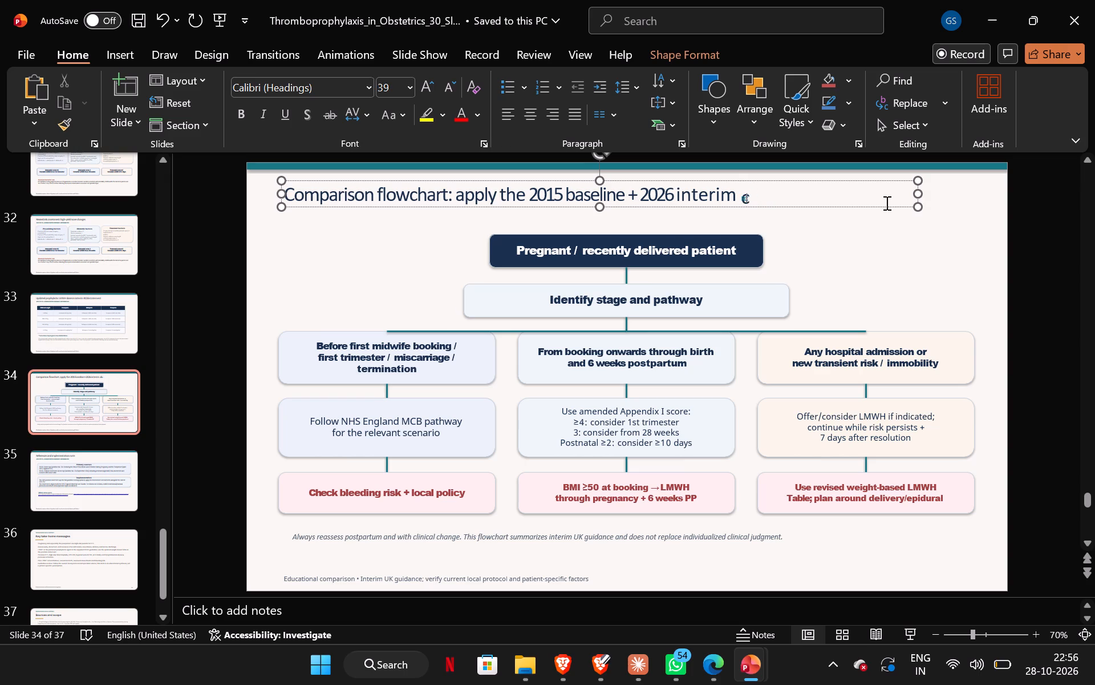
key(BackSpace)
key(BackSpace)
key(BackSpace)
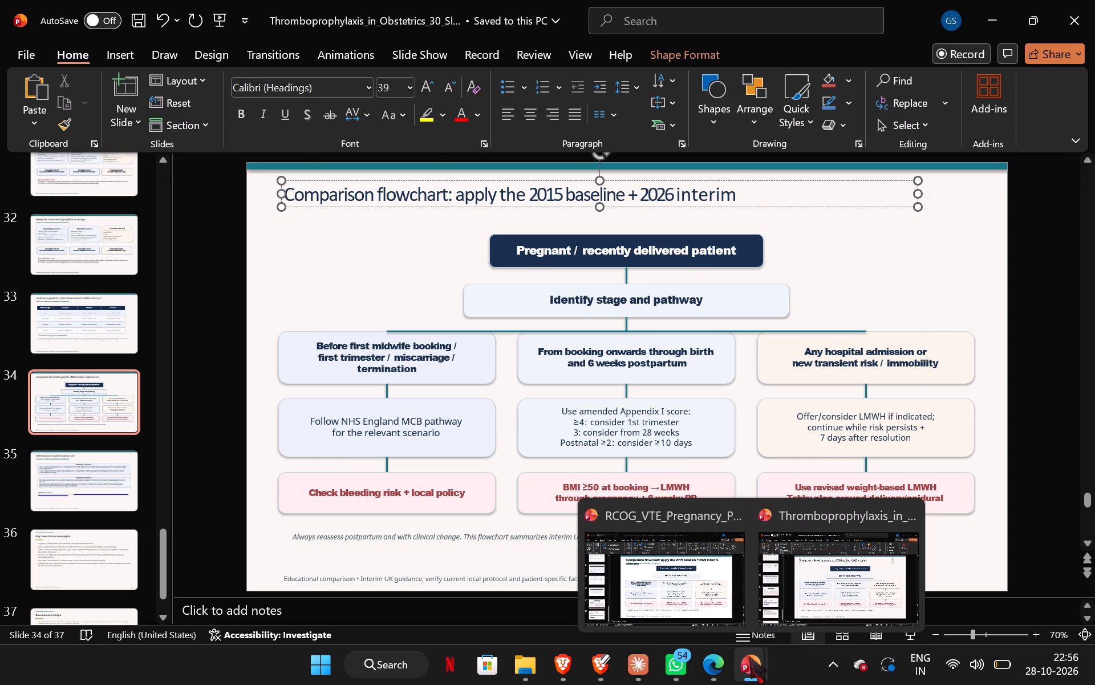
Check the original flowchart title in the RCOG VTE deck and complete slide 34's title with the word "changes".
click(682, 581)
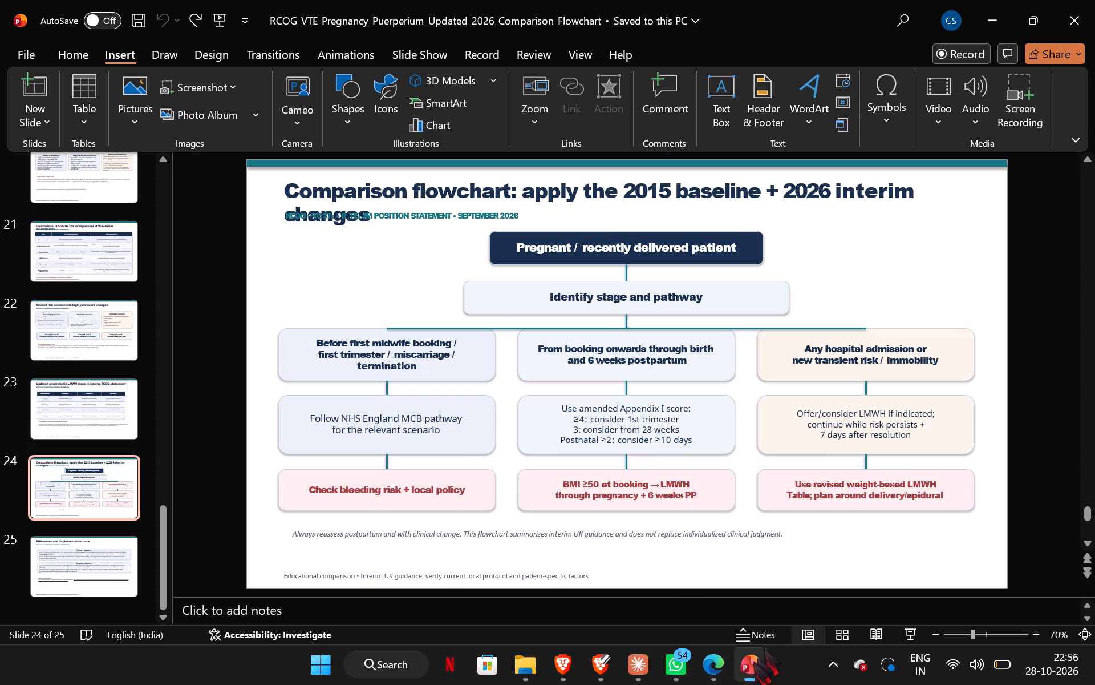
click(808, 607)
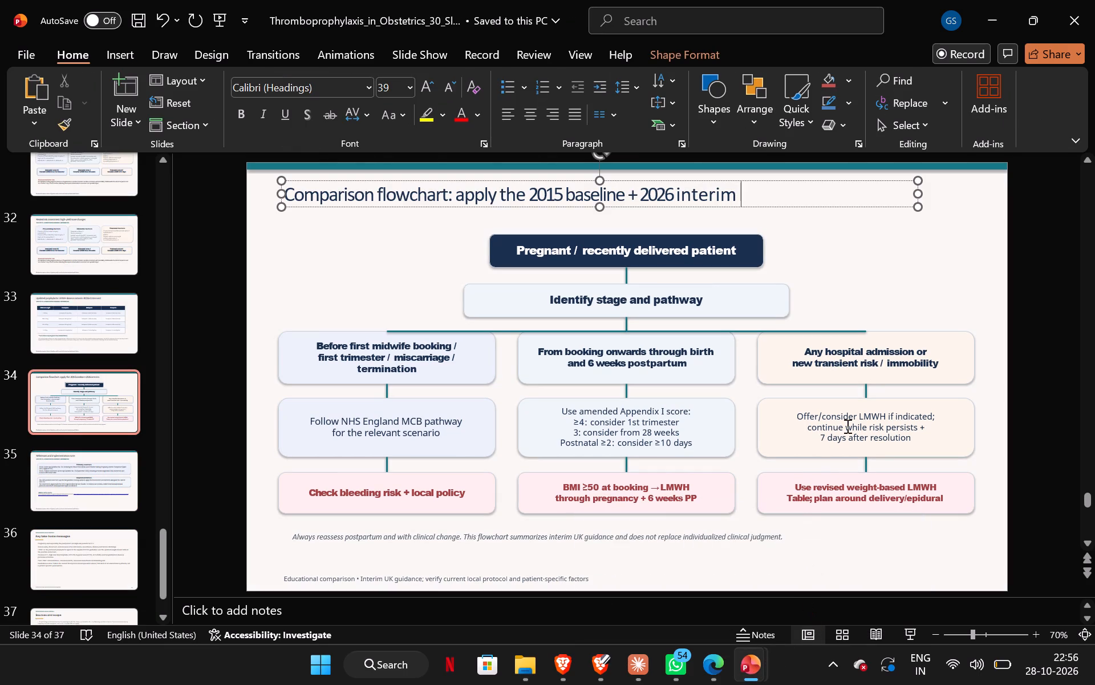
key(c)
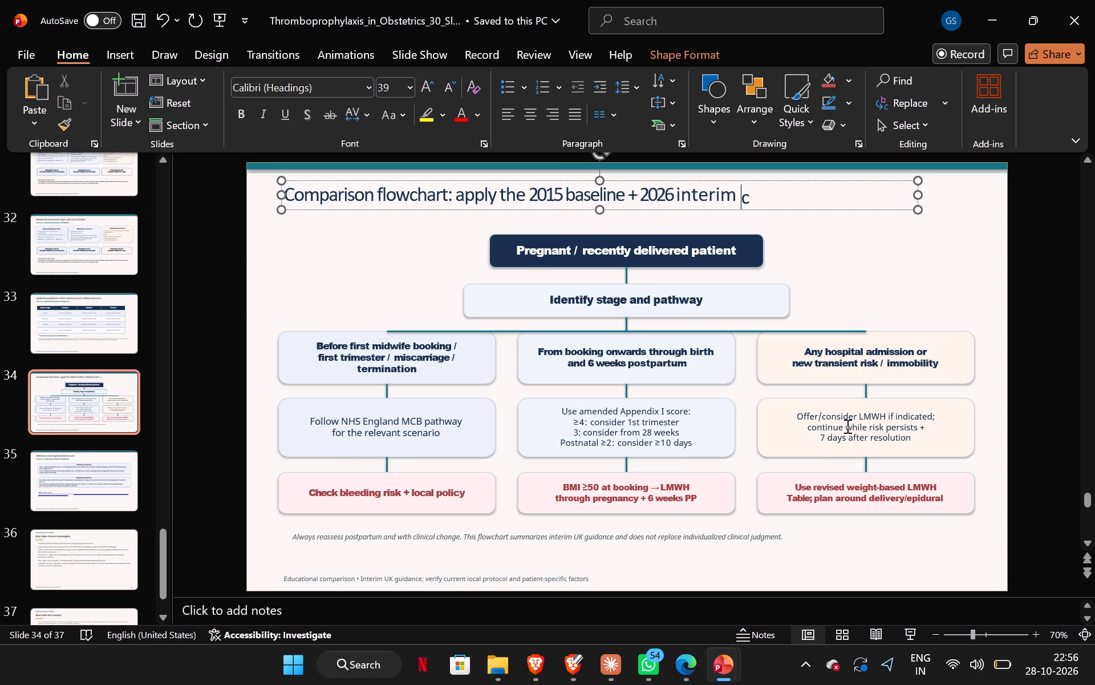
key(h)
key(BackSpace)
key(BackSpace)
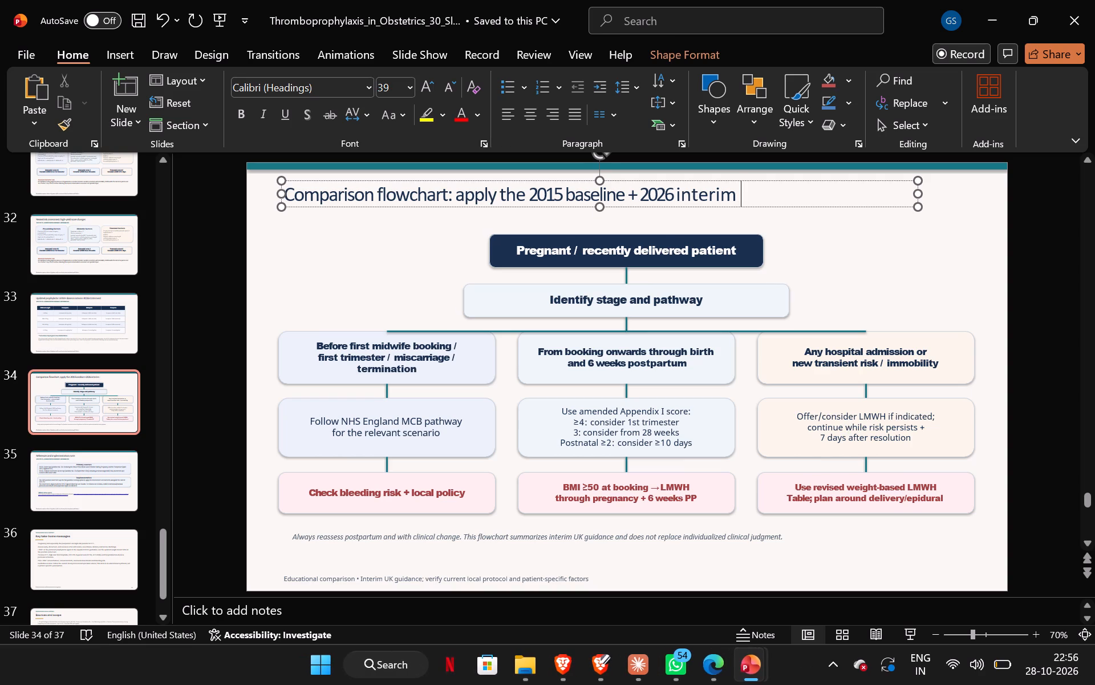
key(BackSpace)
key(space)
key(c)
text(hanges)
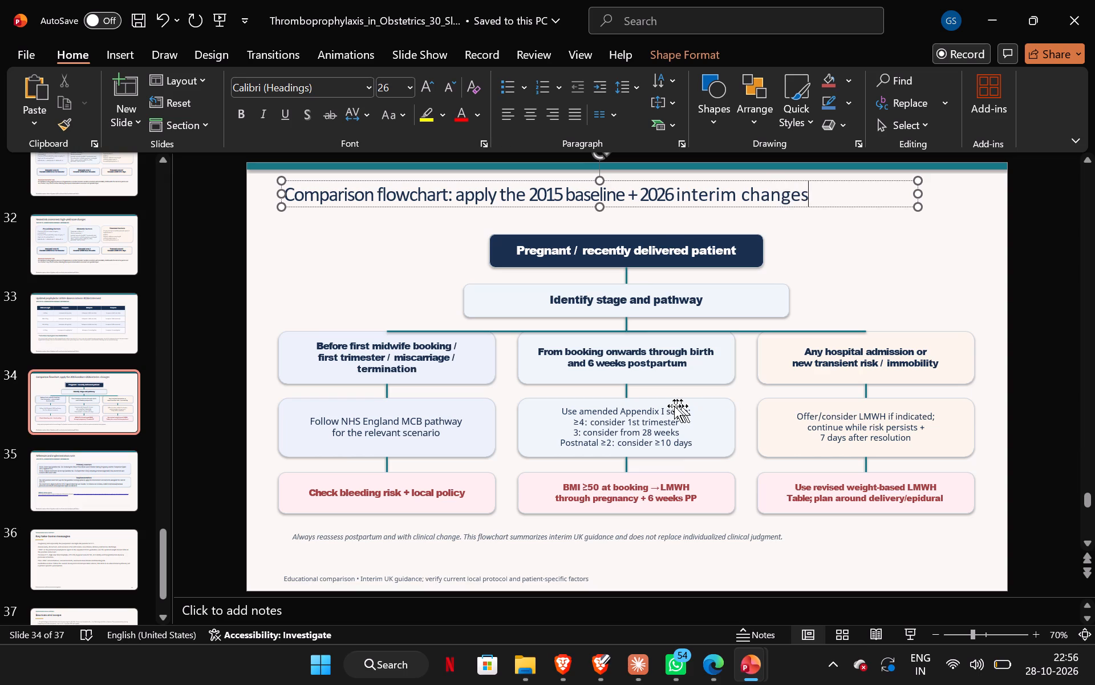
Review pasted slides 33 back to 30 and compare slide 30's comparison title with the original slide 21 in the RCOG VTE deck.
click(88, 319)
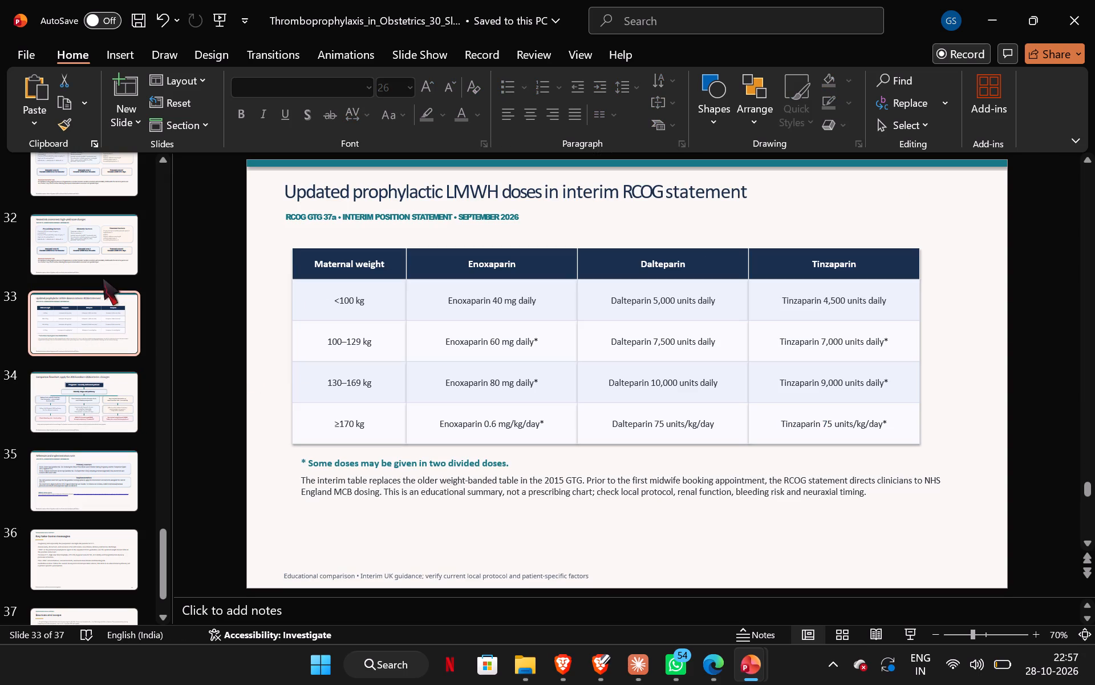
click(90, 267)
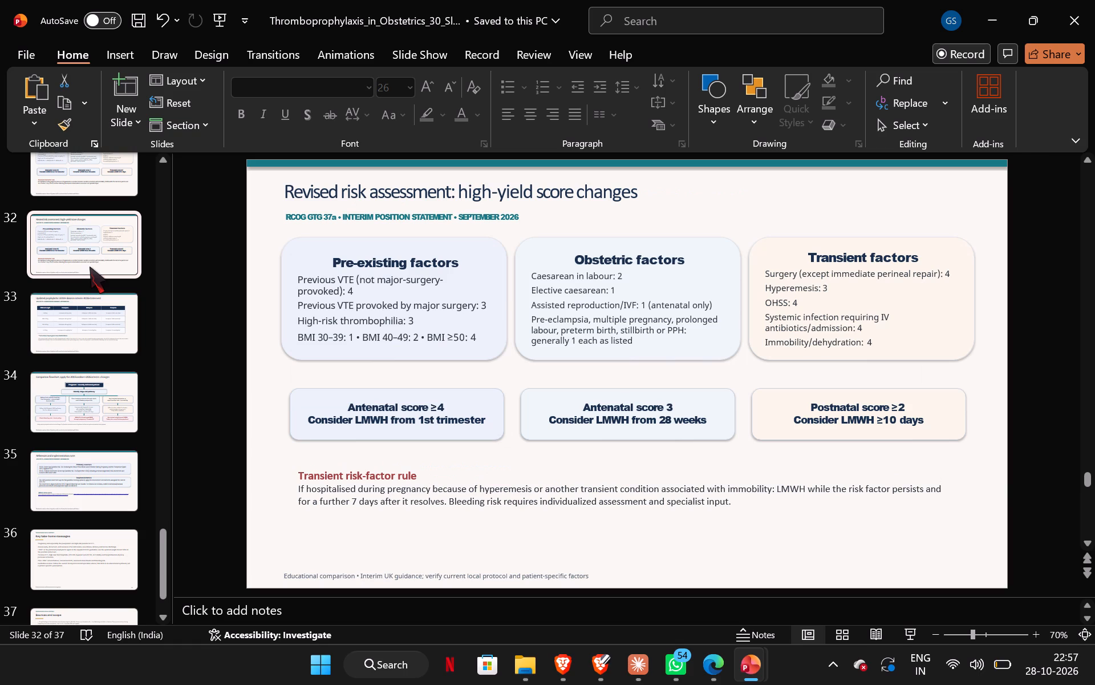
scroll(90, 267, up, 1)
click(90, 267)
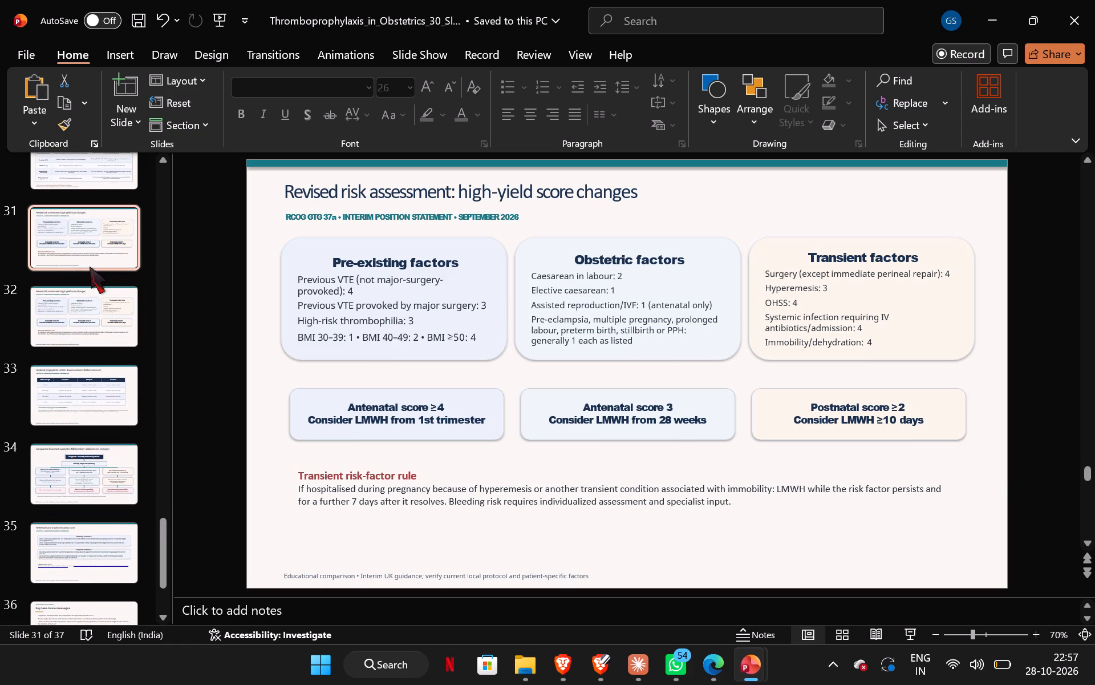
scroll(90, 267, up, 1)
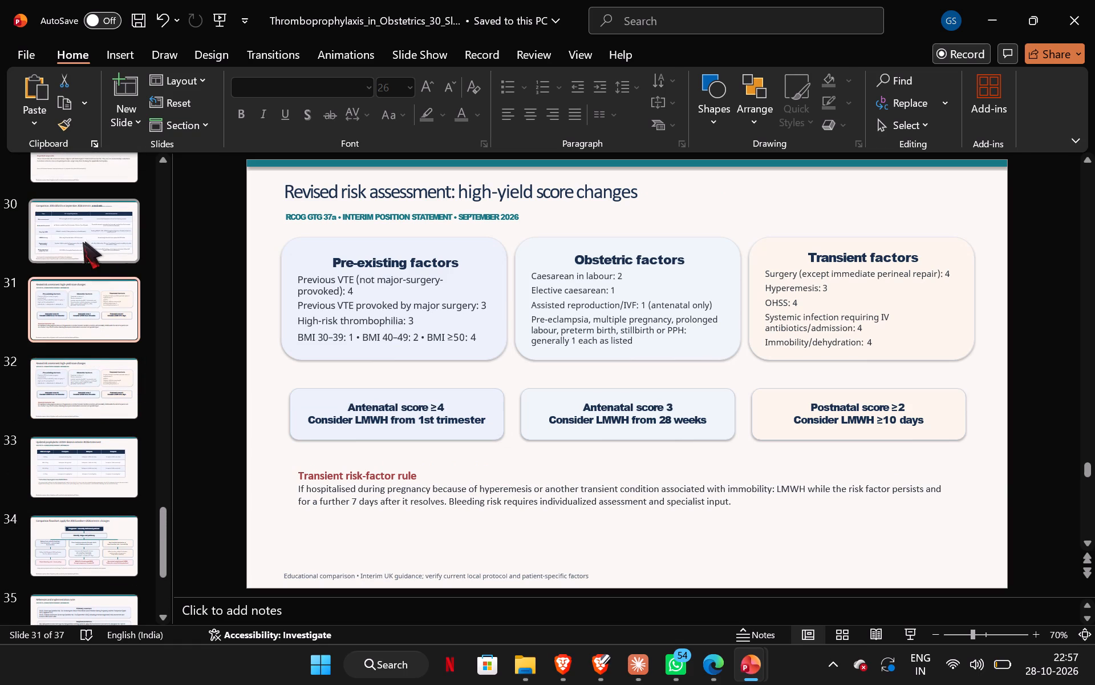
click(77, 244)
scroll(77, 244, up, 1)
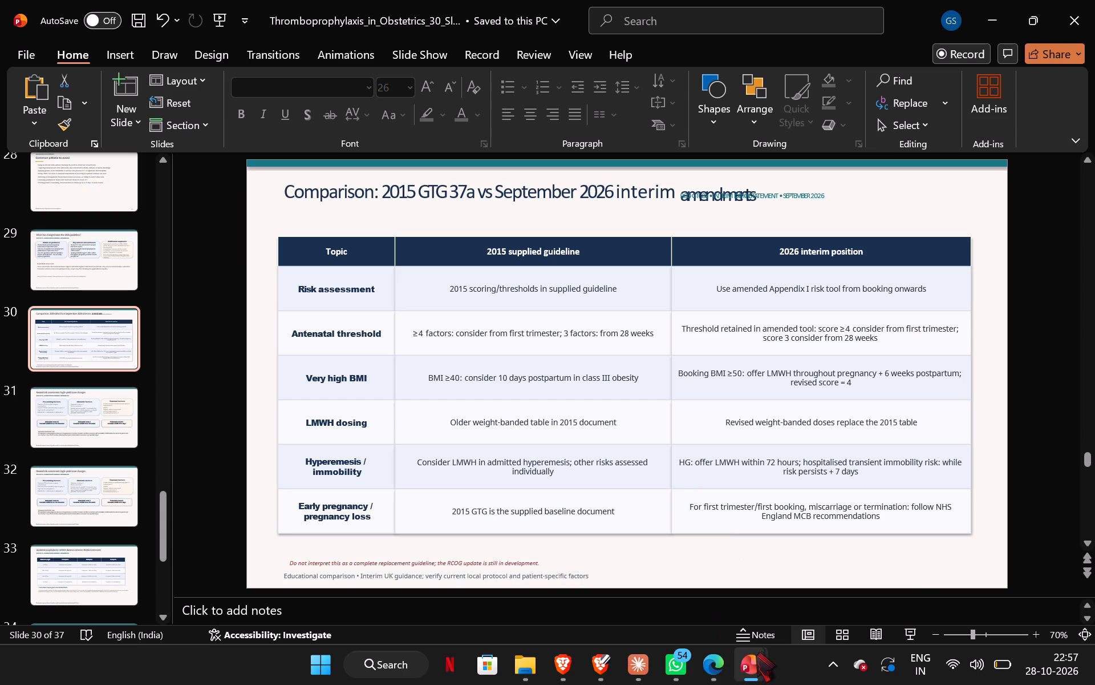
click(710, 619)
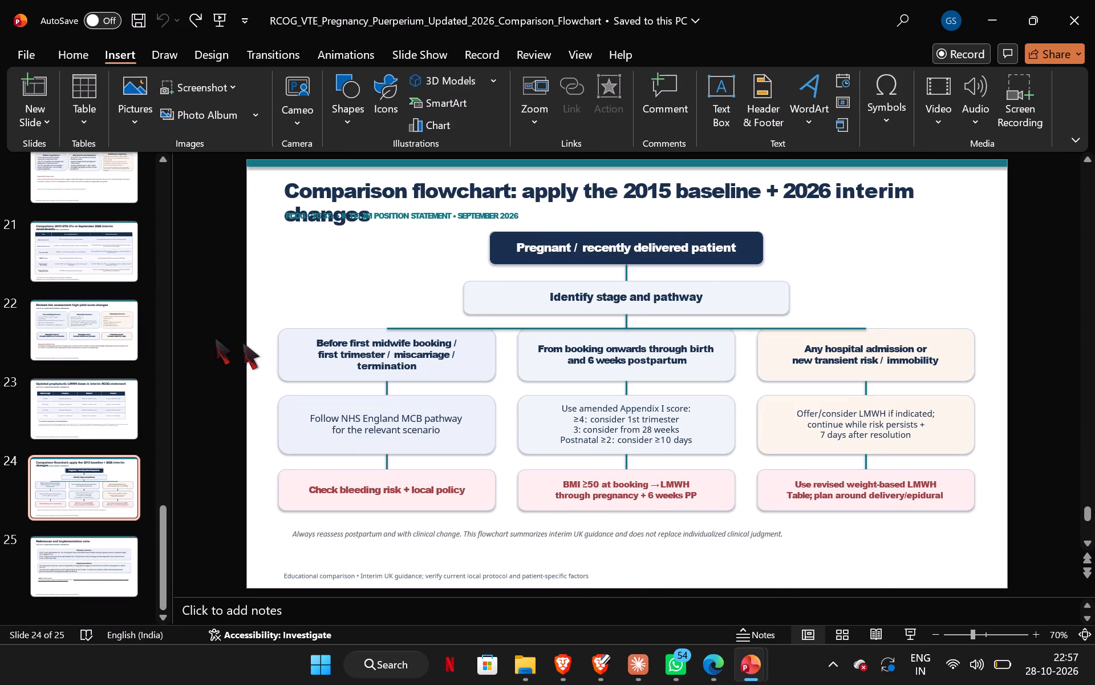
scroll(70, 293, up, 1)
click(75, 483)
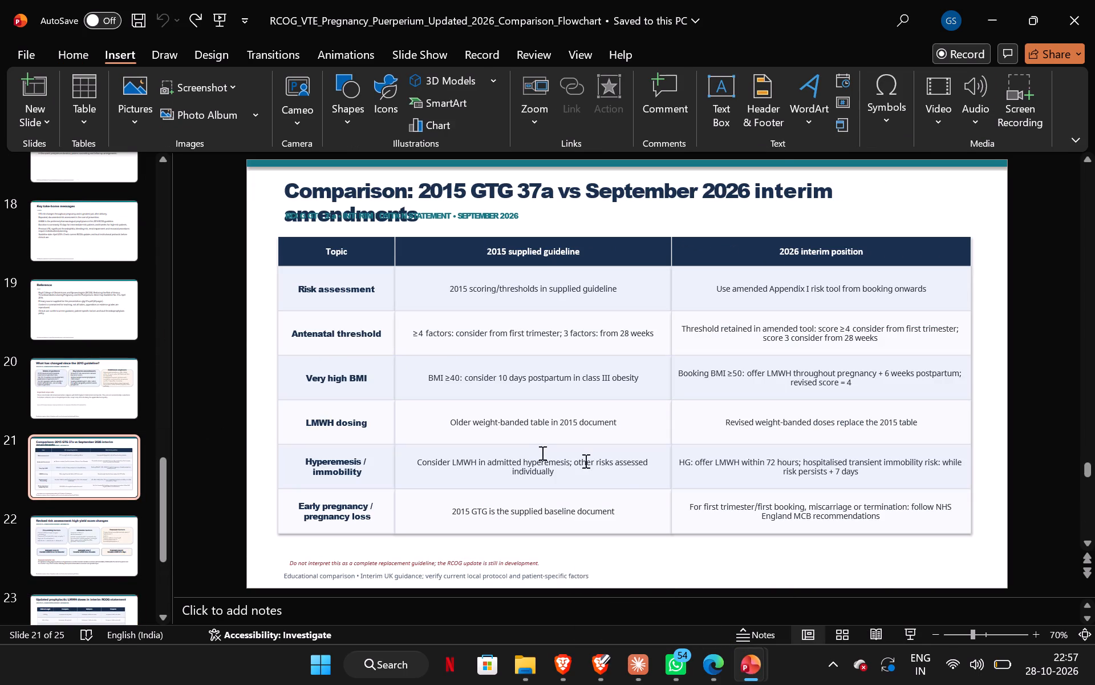
click(806, 604)
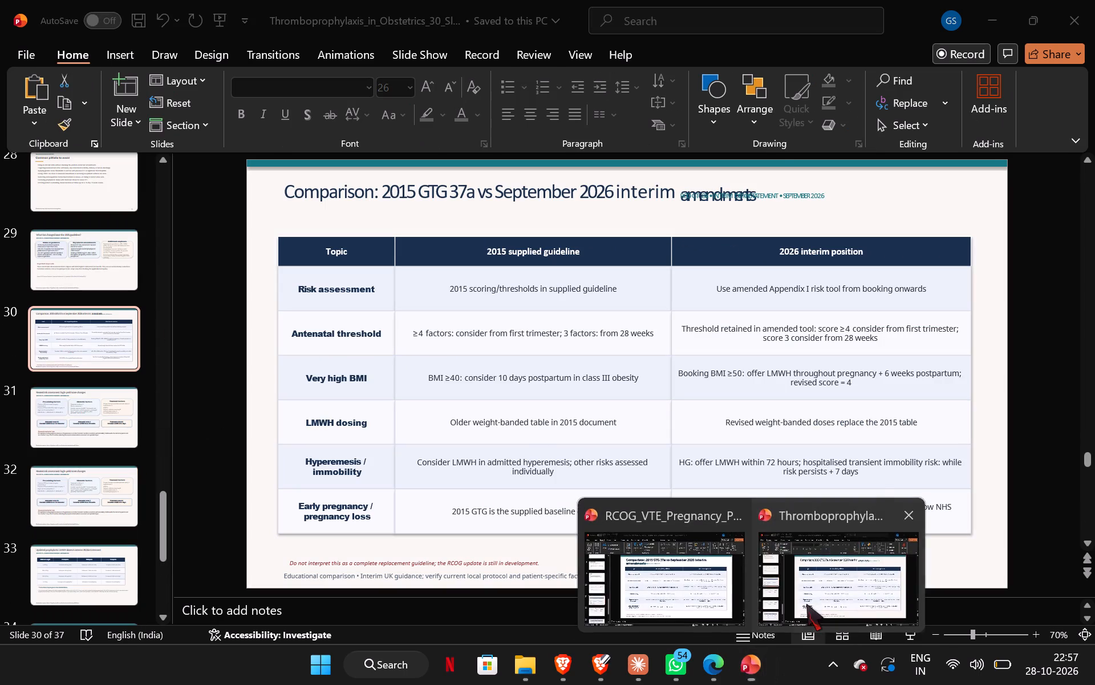
Delete the overlapping text after "September 2026 interim" in slide 30's comparison table title, including the small position statement subtitle.
click(825, 196)
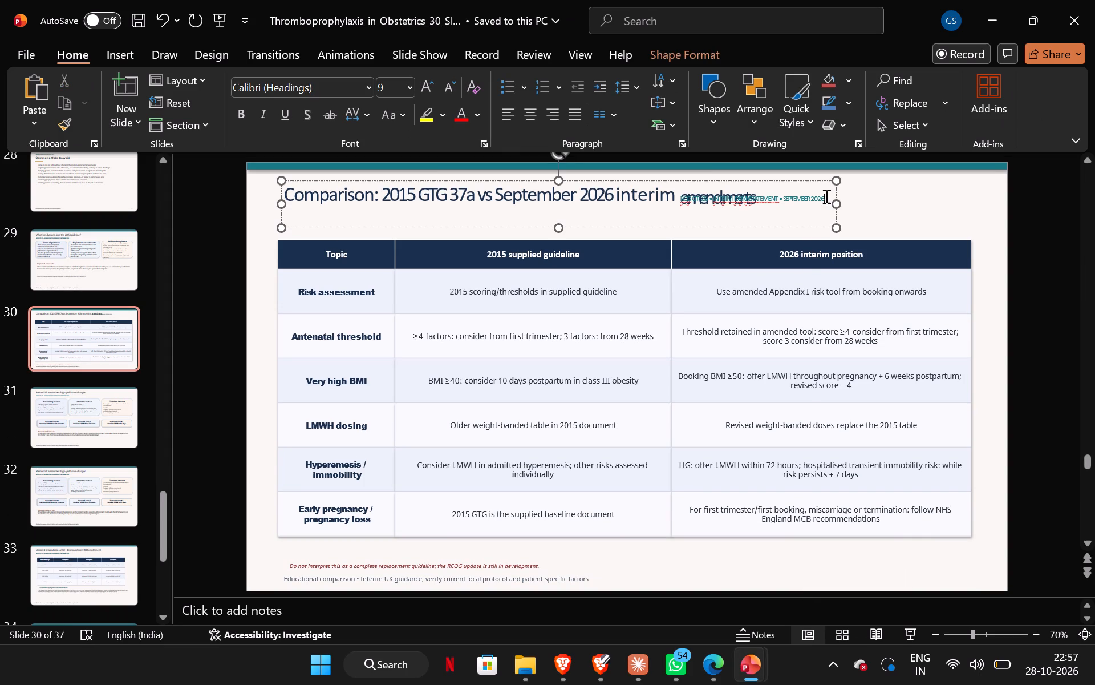
key(BackSpace)
key(BackSpace)
key(BackSpace)
key(BackSpace)
key(BackSpace)
key(BackSpace)
key(BackSpace)
key(BackSpace)
key(BackSpace)
key(BackSpace)
key(BackSpace)
key(BackSpace)
key(BackSpace)
key(BackSpace)
key(BackSpace)
key(BackSpace)
key(BackSpace)
key(BackSpace)
key(BackSpace)
key(BackSpace)
key(BackSpace)
key(BackSpace)
key(BackSpace)
key(BackSpace)
key(BackSpace)
key(BackSpace)
key(BackSpace)
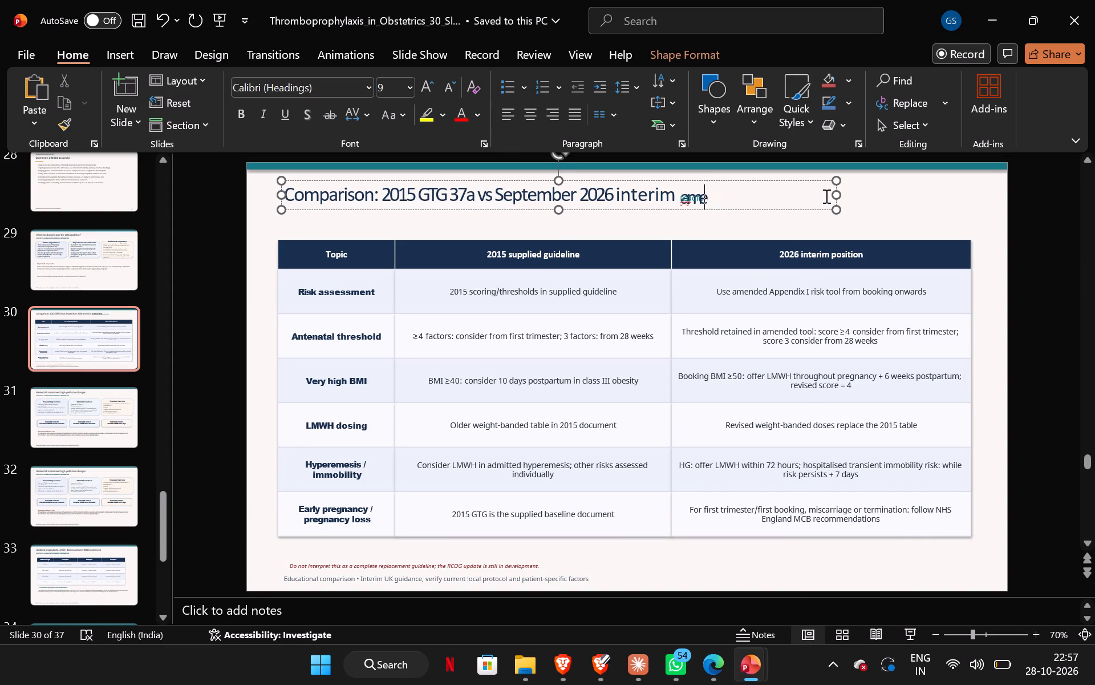
key(BackSpace)
key(BackSpace)
key(BackSpace)
key(BackSpace)
key(BackSpace)
key(BackSpace)
key(BackSpace)
key(BackSpace)
key(BackSpace)
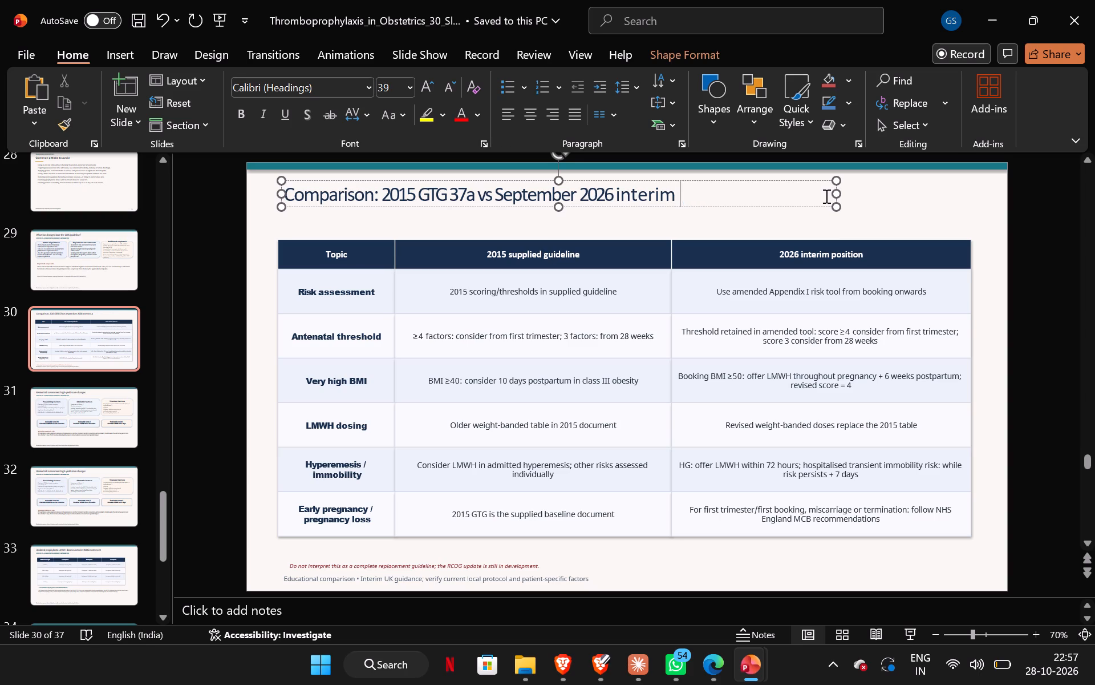
Complete slide 30's comparison title with the word "amendments" after "September 2026 interim".
key(BackSpace)
key(space)
text(amendme)
text(nts)
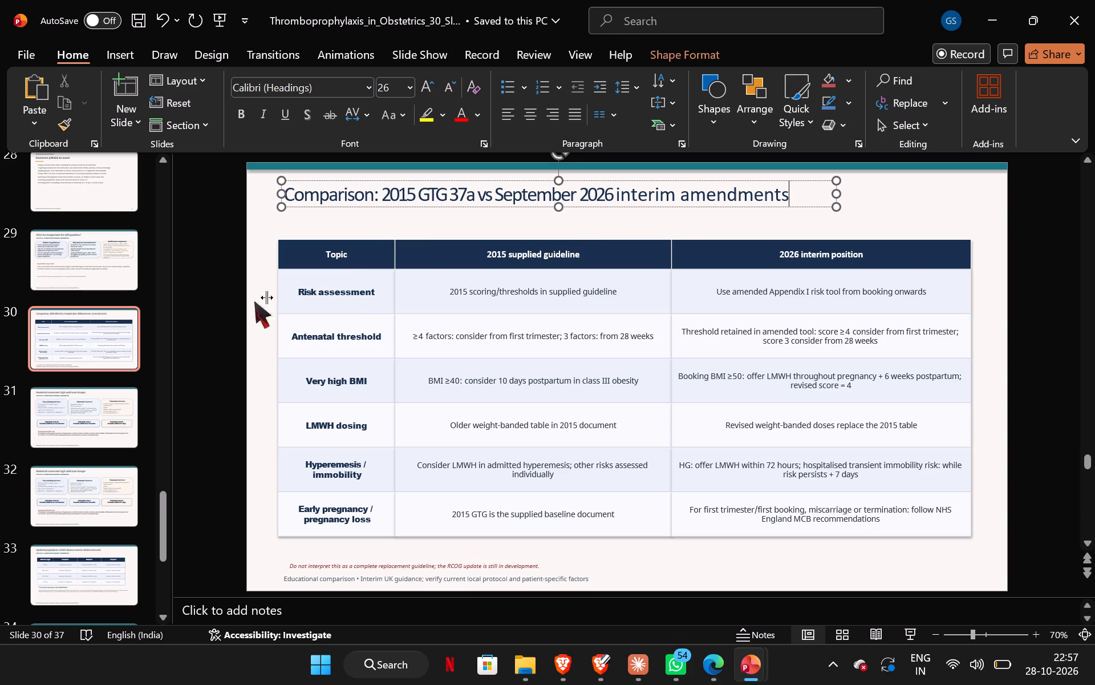
Review the slides in reverse from slide 29, "What has changed since the 2015 guideline?", back to slide 20 on postpartum prophylaxis.
click(83, 259)
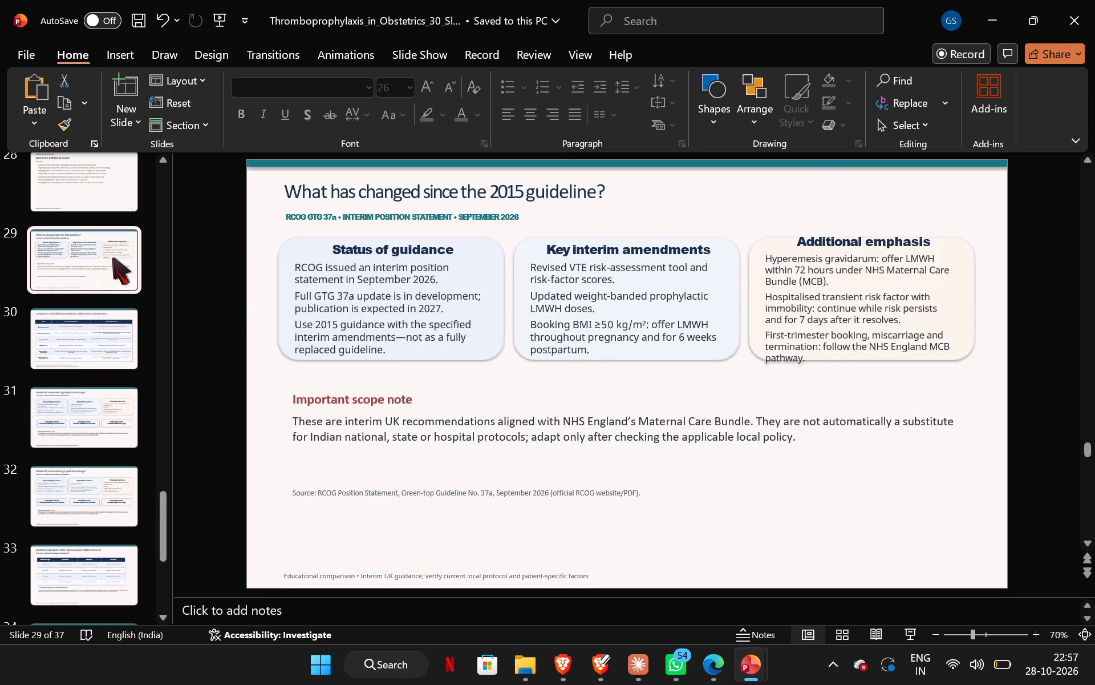
click(833, 357)
click(839, 394)
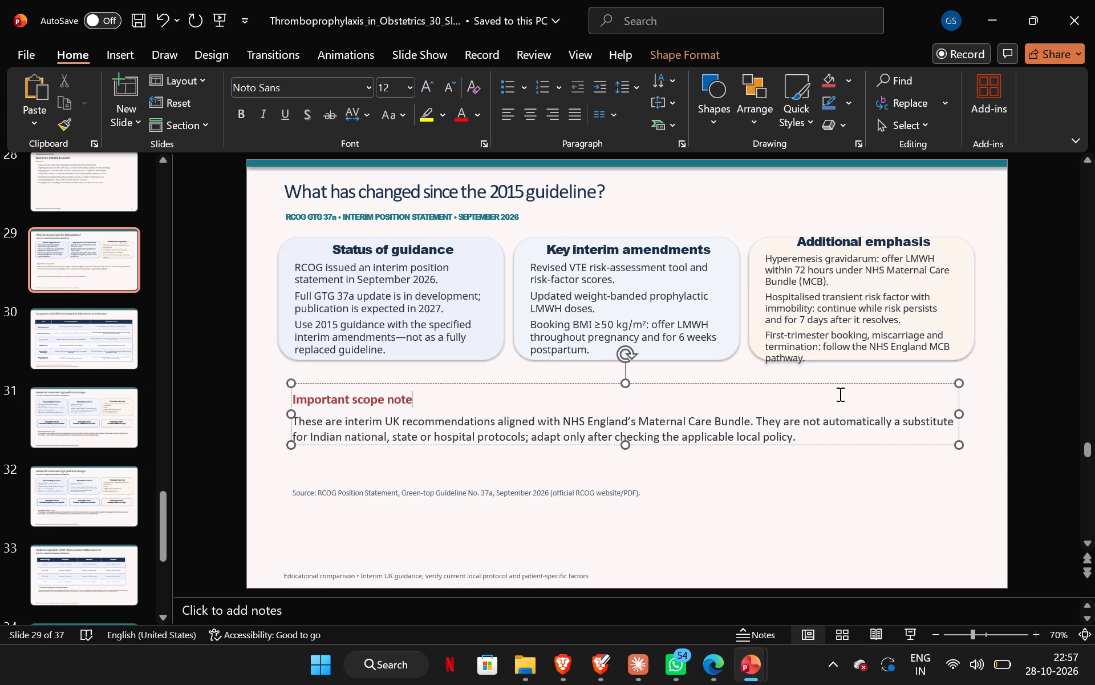
click(788, 524)
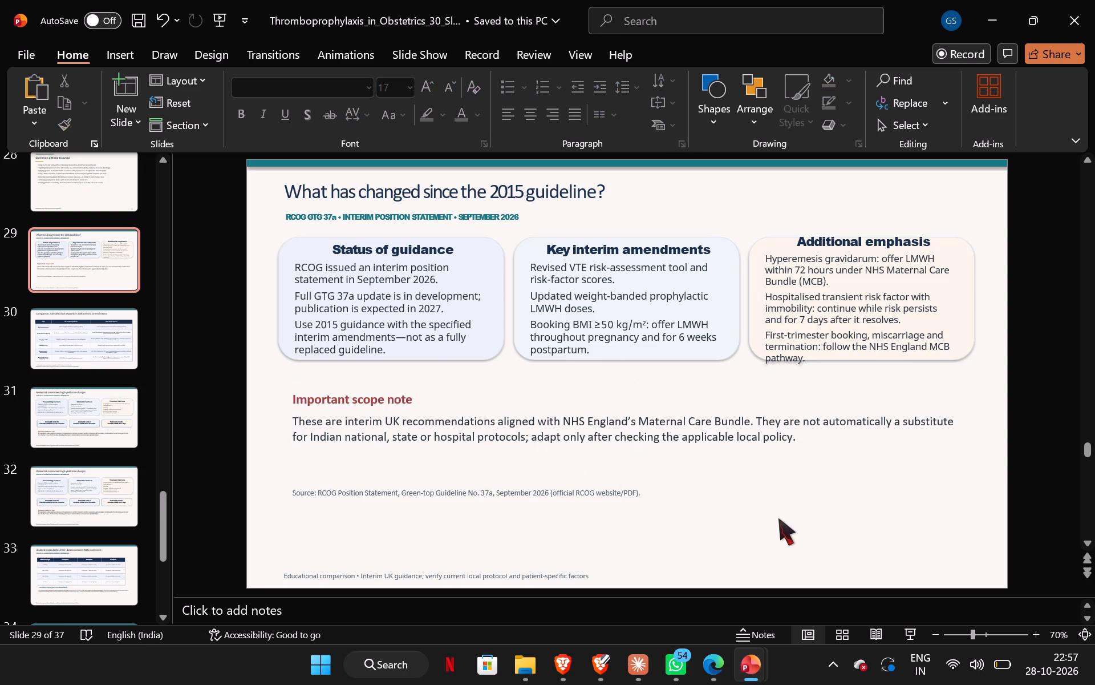
click(98, 197)
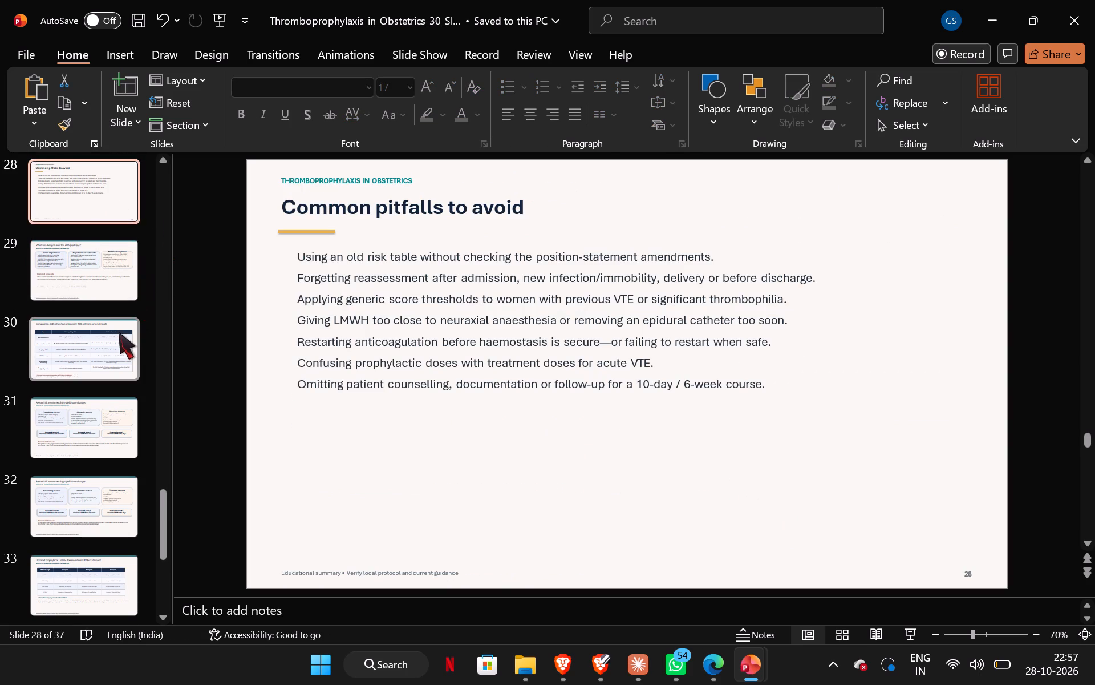
scroll(119, 332, up, 1)
click(95, 220)
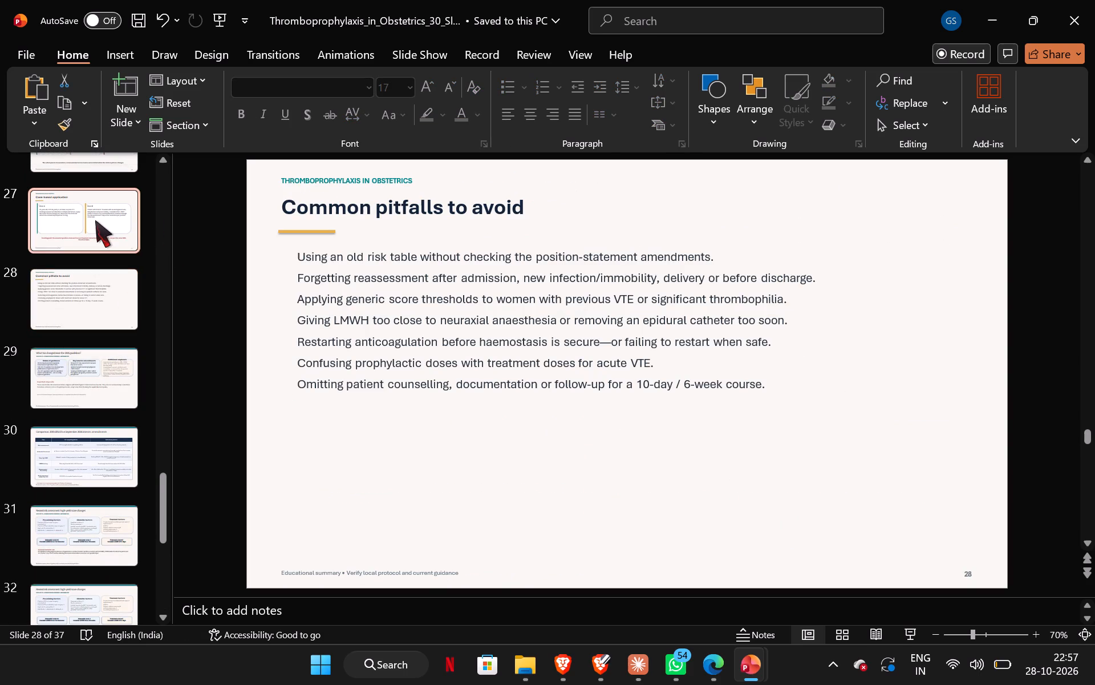
scroll(95, 220, up, 1)
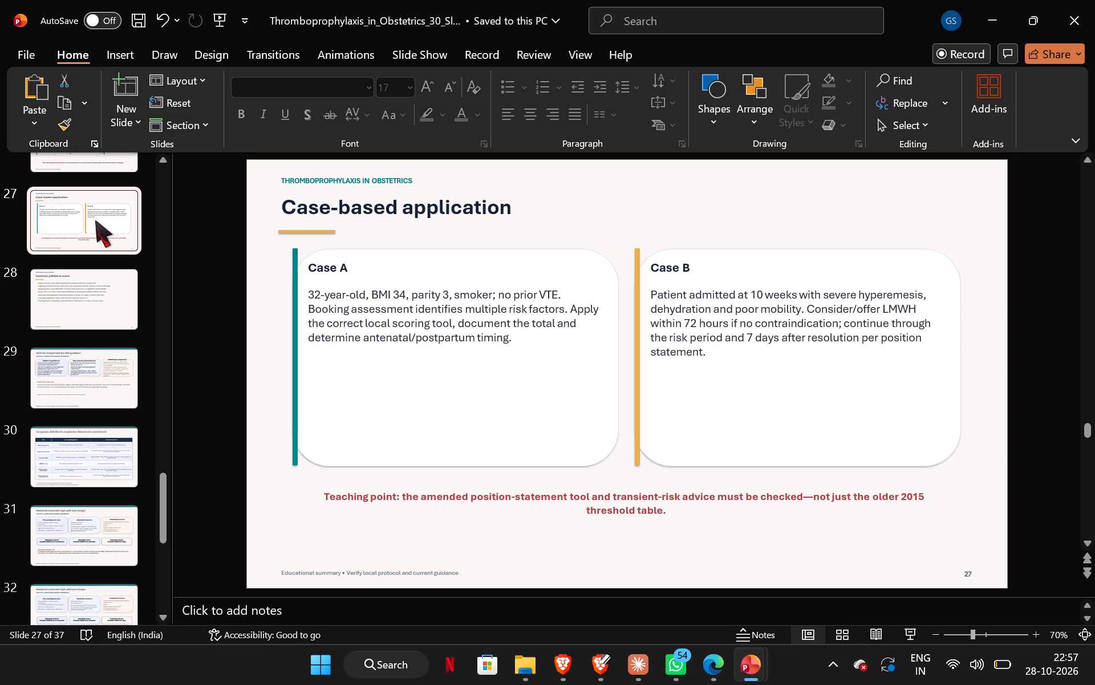
scroll(95, 220, up, 1)
click(75, 268)
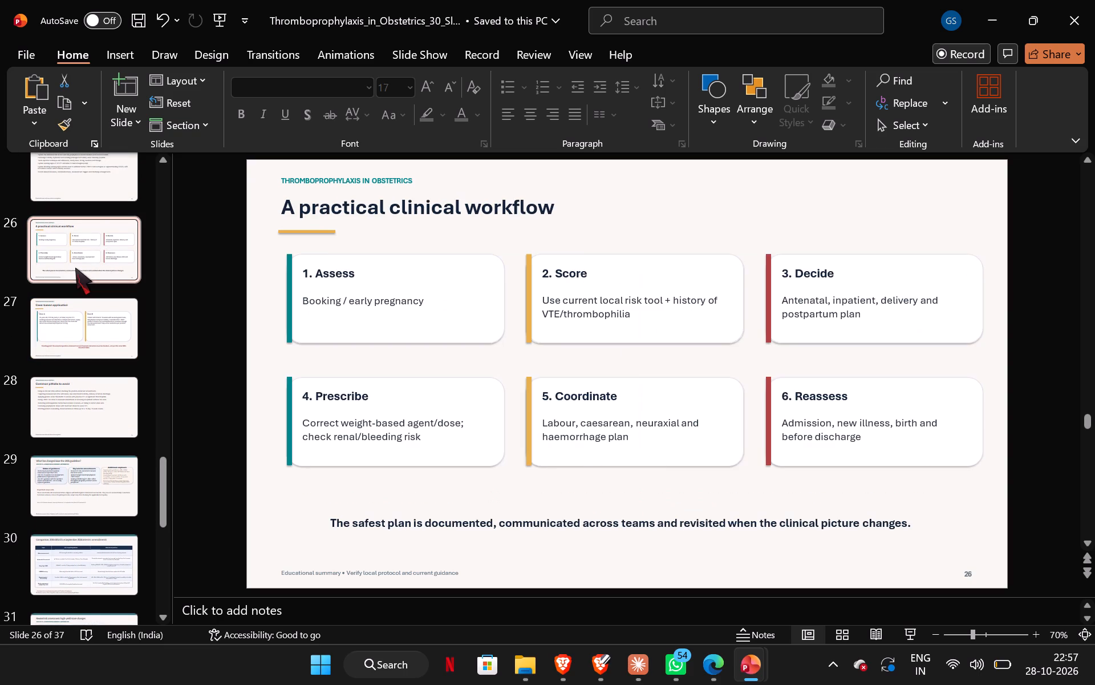
scroll(75, 268, up, 1)
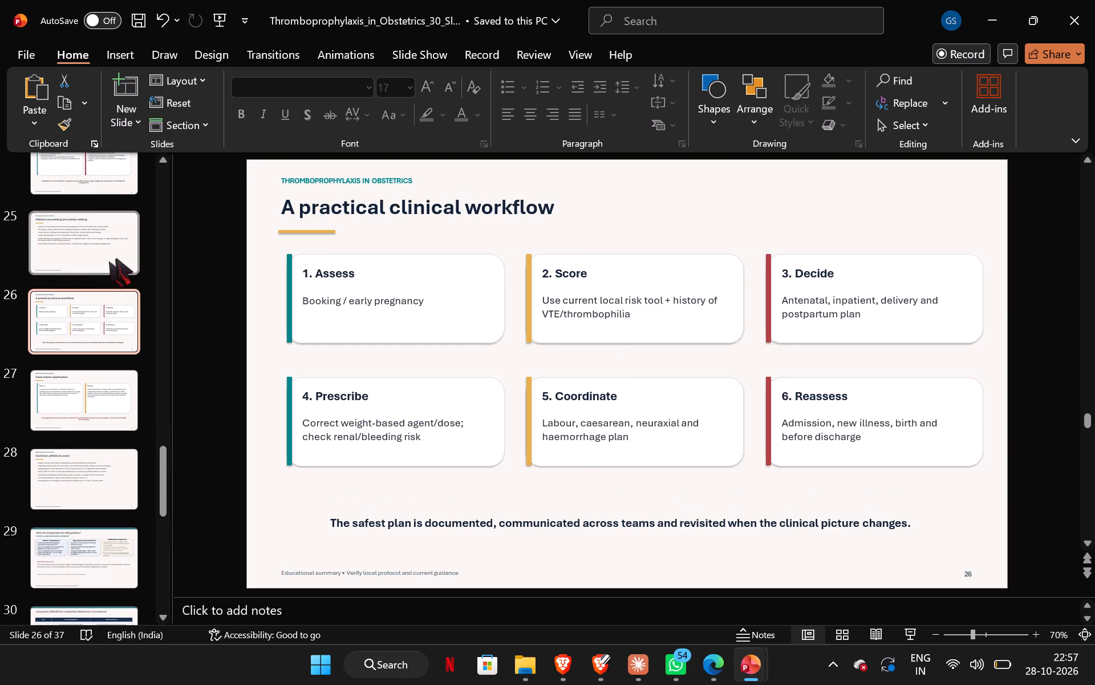
click(119, 255)
scroll(119, 255, up, 1)
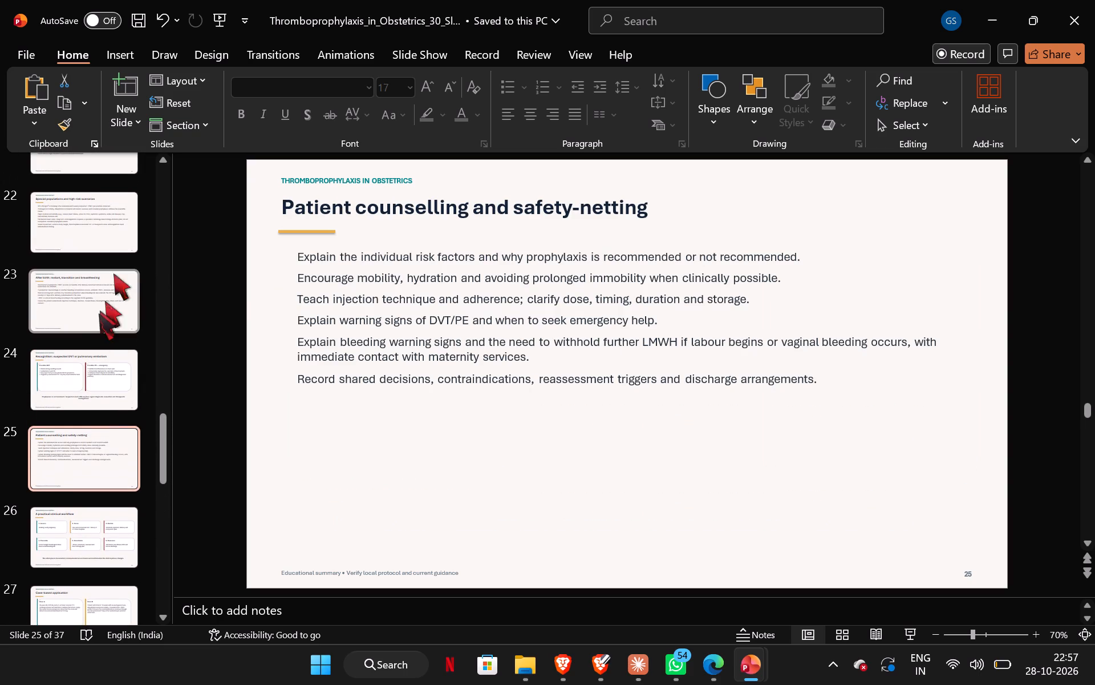
click(76, 375)
click(82, 283)
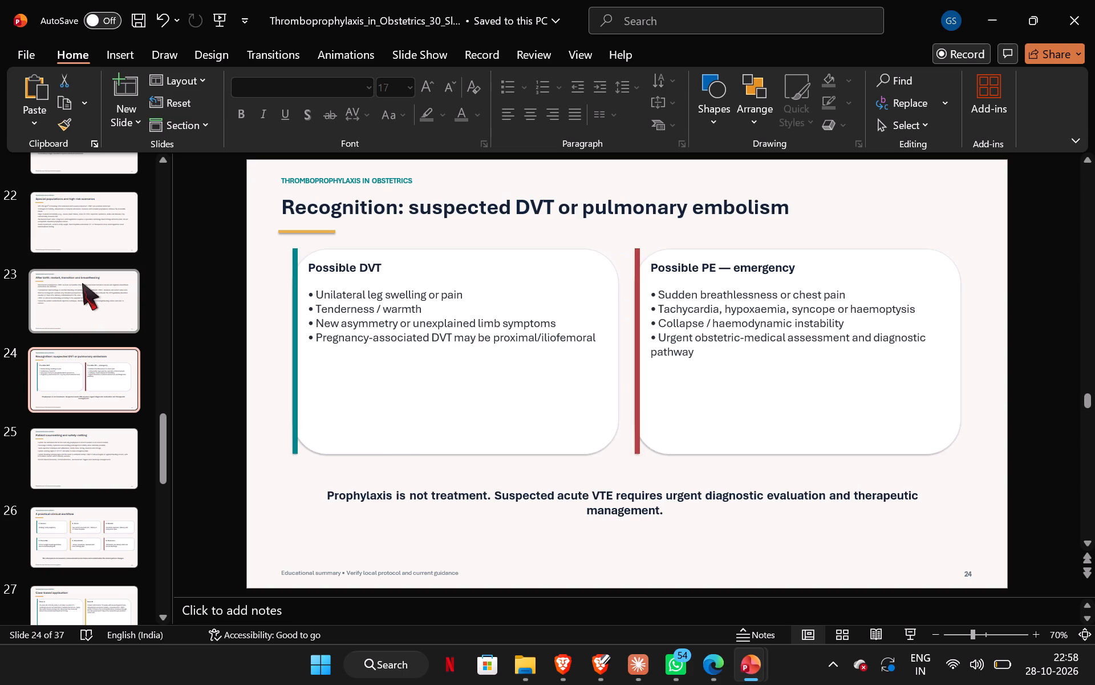
click(94, 190)
scroll(100, 269, up, 1)
click(95, 289)
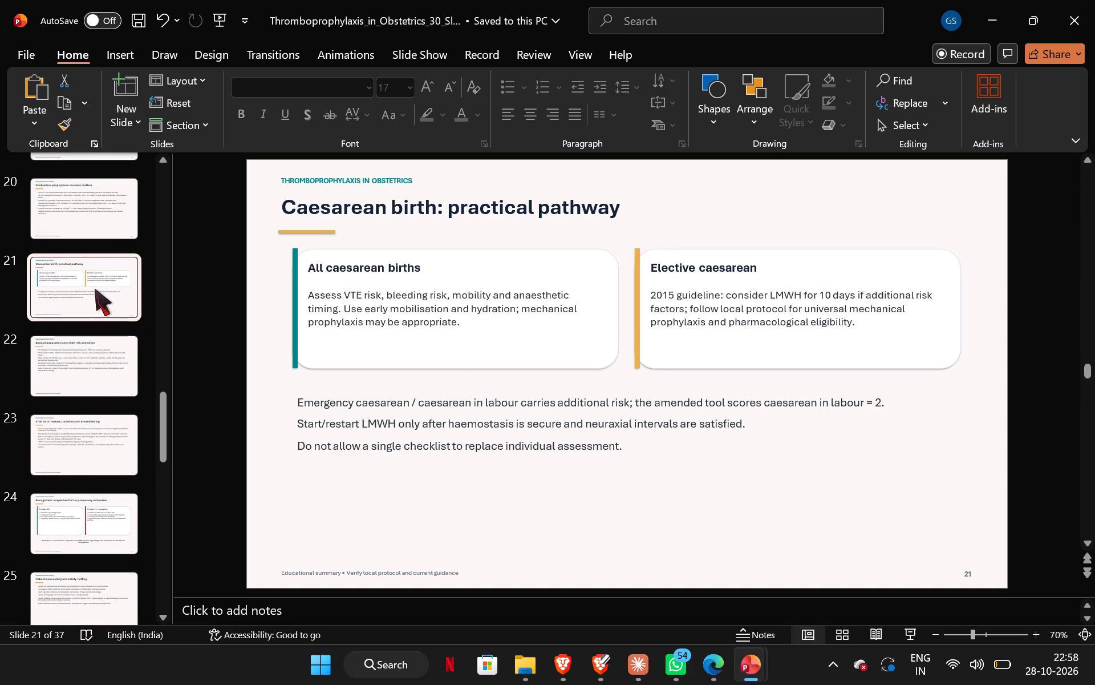
click(95, 289)
click(93, 180)
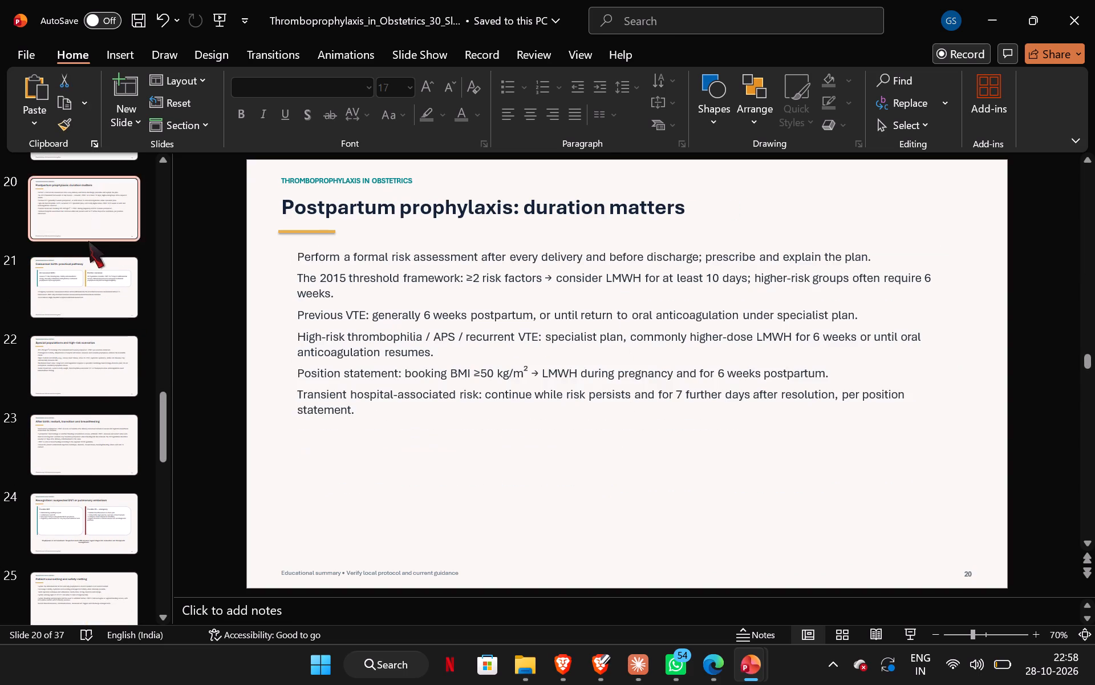
Continue reviewing backwards from the neuraxial anaesthesia slide 19 to slide 9 with the updated prophylactic LMWH doses.
scroll(88, 241, up, 1)
key(Up)
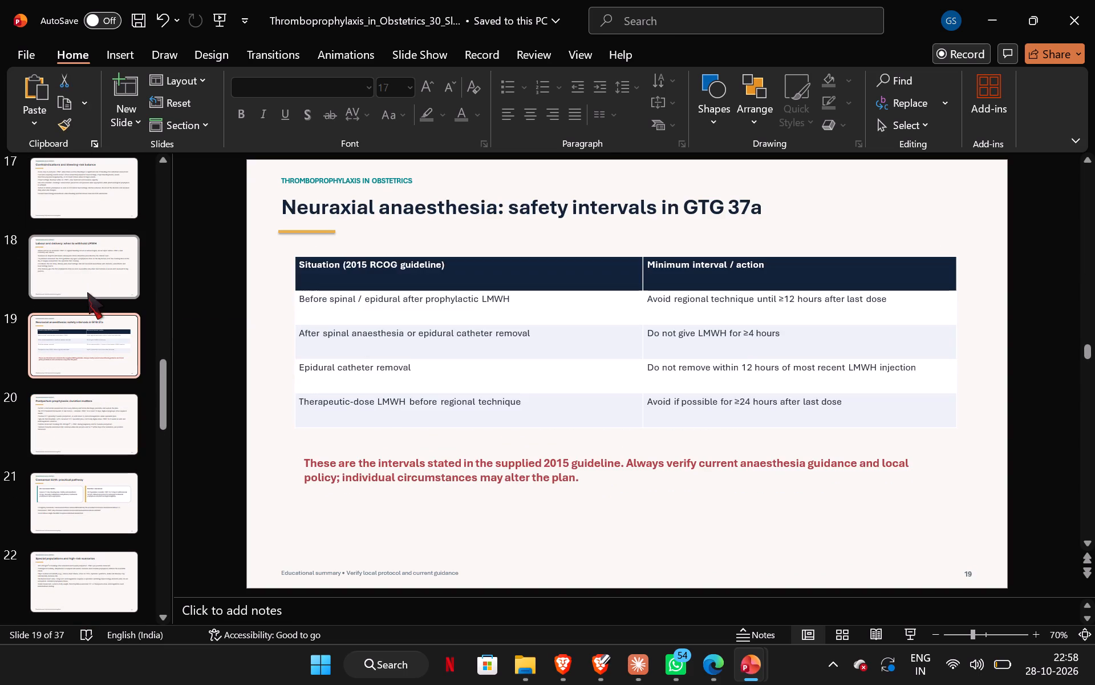
key(Up)
key(Up)
key(Up)
key(Up)
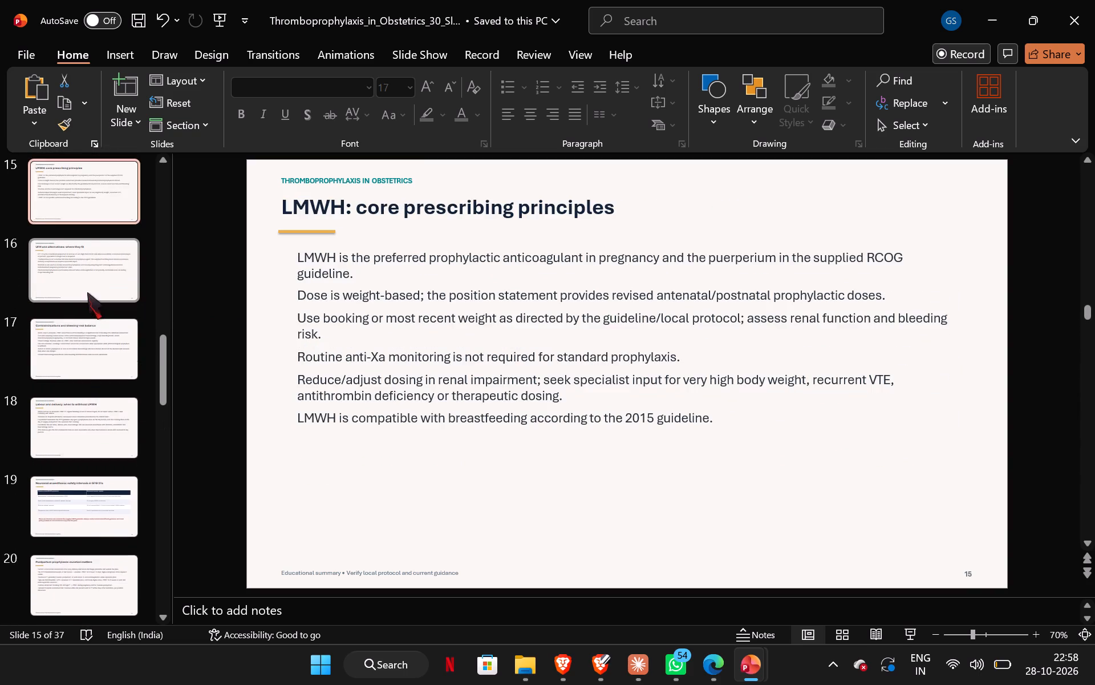
key(Up)
key(Up)
key(Up)
key(Down)
key(Down)
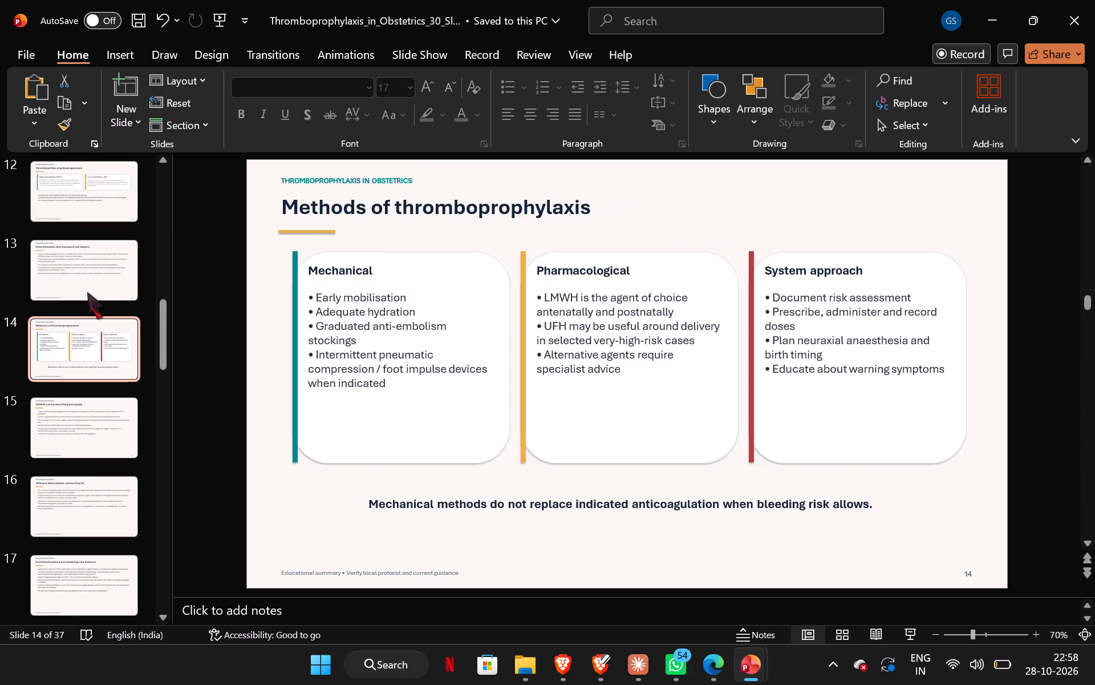
key(Up)
key(Up)
key(Up)
key(Up)
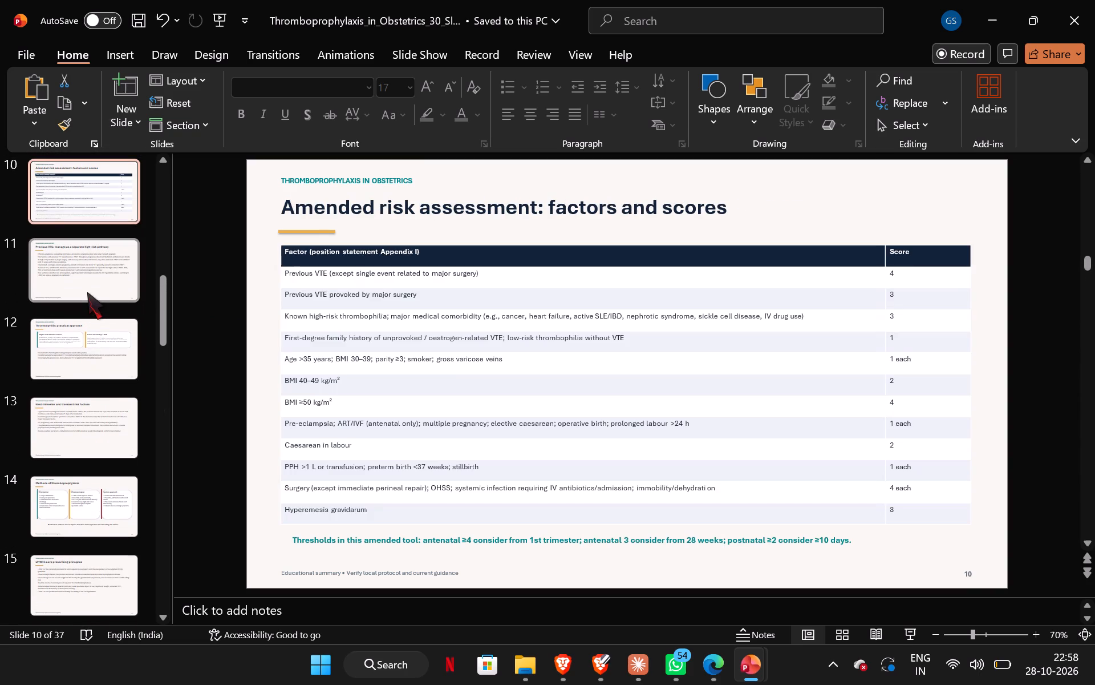
key(Up)
key(Up)
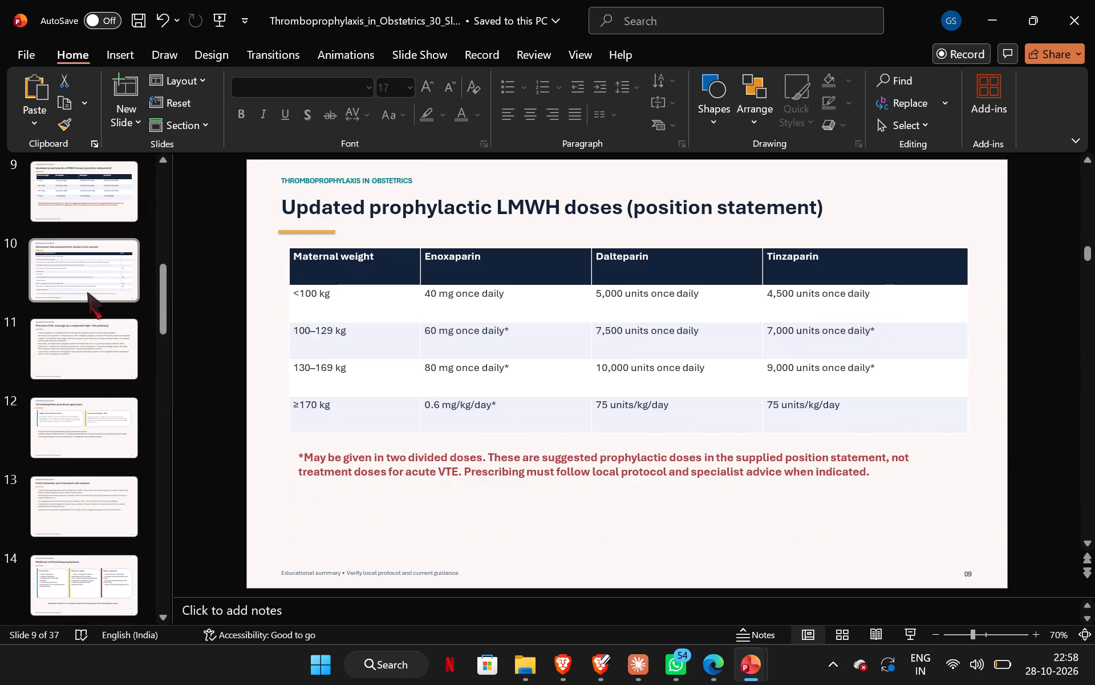
Review the remaining opening slides from slide 8 back to the title slide.
key(Up)
key(Up)
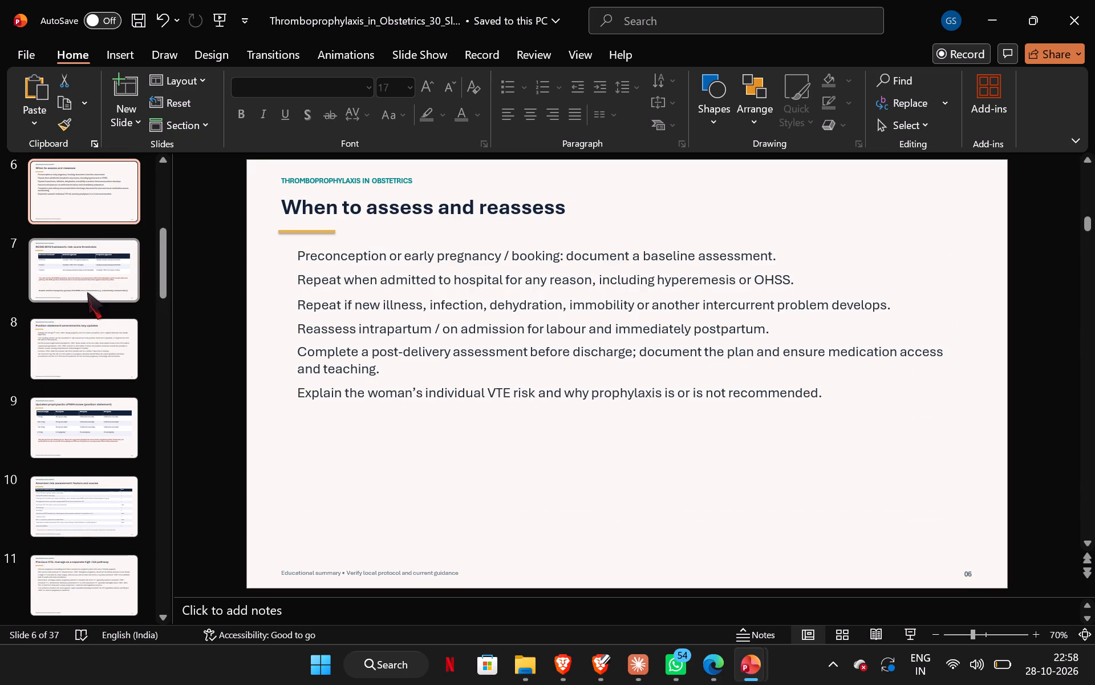
key(Down)
key(Down)
key(Up)
key(Up)
key(Up)
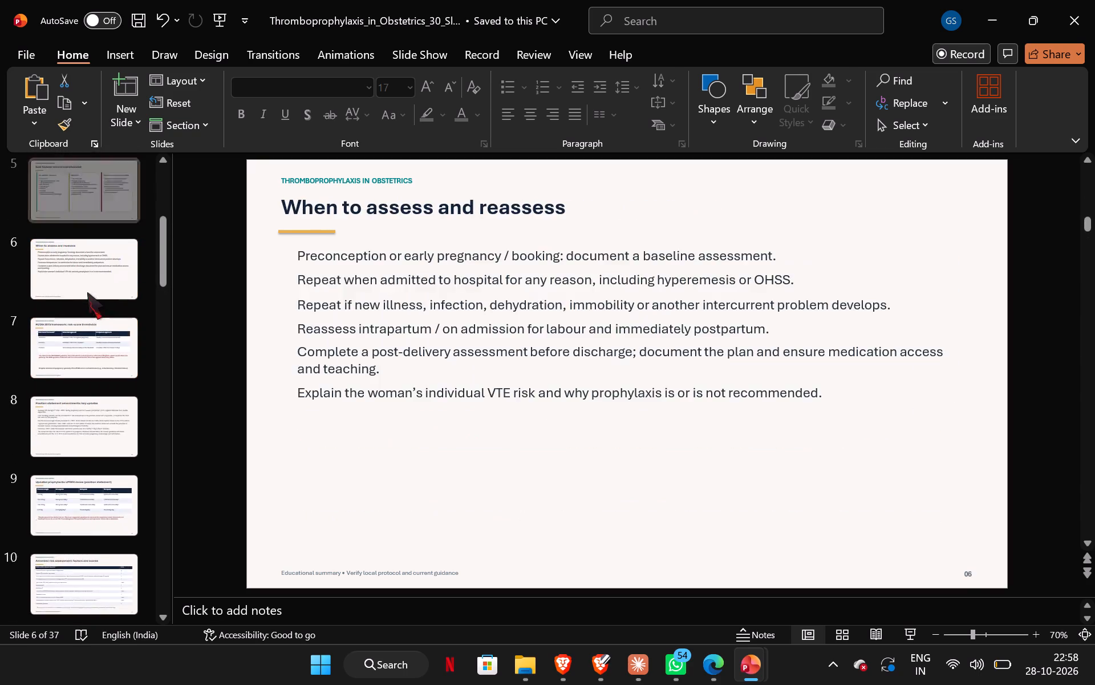
key(Up)
key(Up)
key(Up)
key(Up)
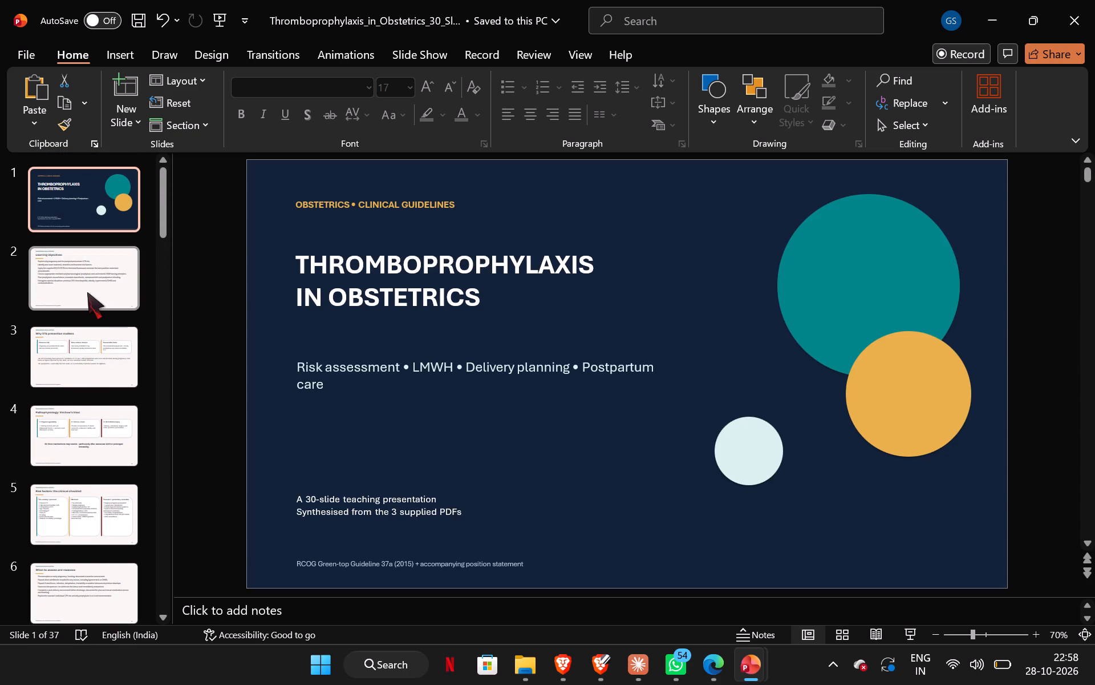
Delete the title slide's text "A 30-slide teaching presentation" and "Synthesised from the 3 supplied PDFs".
click(460, 511)
drag(460, 511, 303, 477)
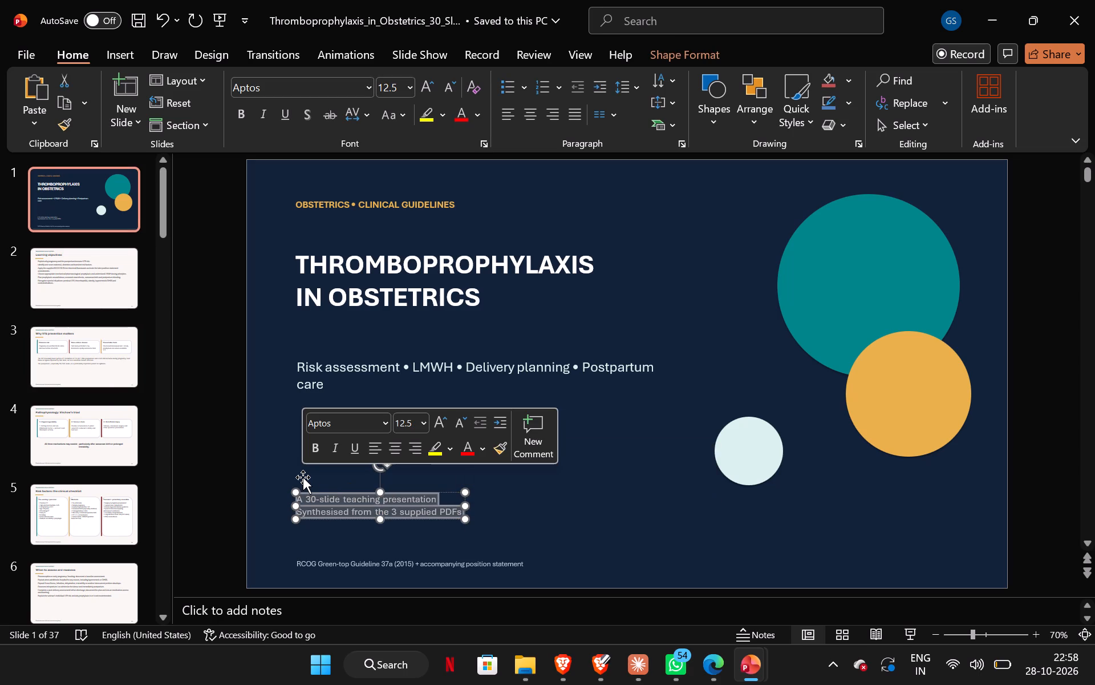
key(BackSpace)
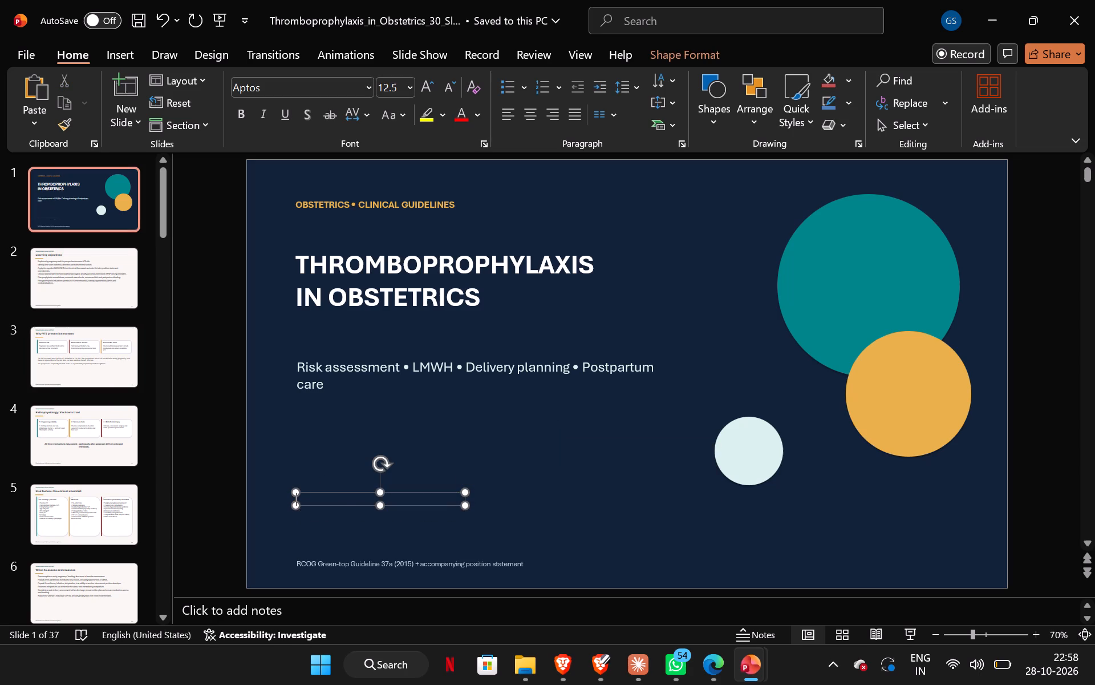
Check the learning objectives slide and the end of the deck, from slide 37 "Sources and scope" back to slide 33.
click(57, 289)
scroll(151, 287, down, 5)
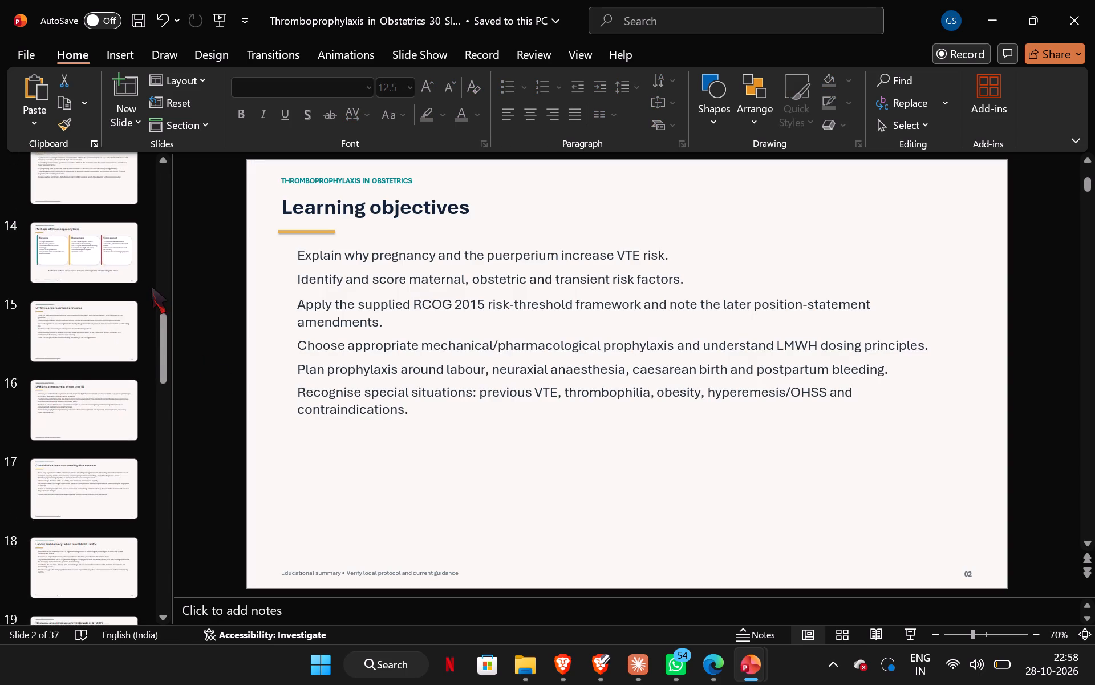
scroll(151, 287, down, 6)
scroll(62, 575, down, 4)
click(62, 575)
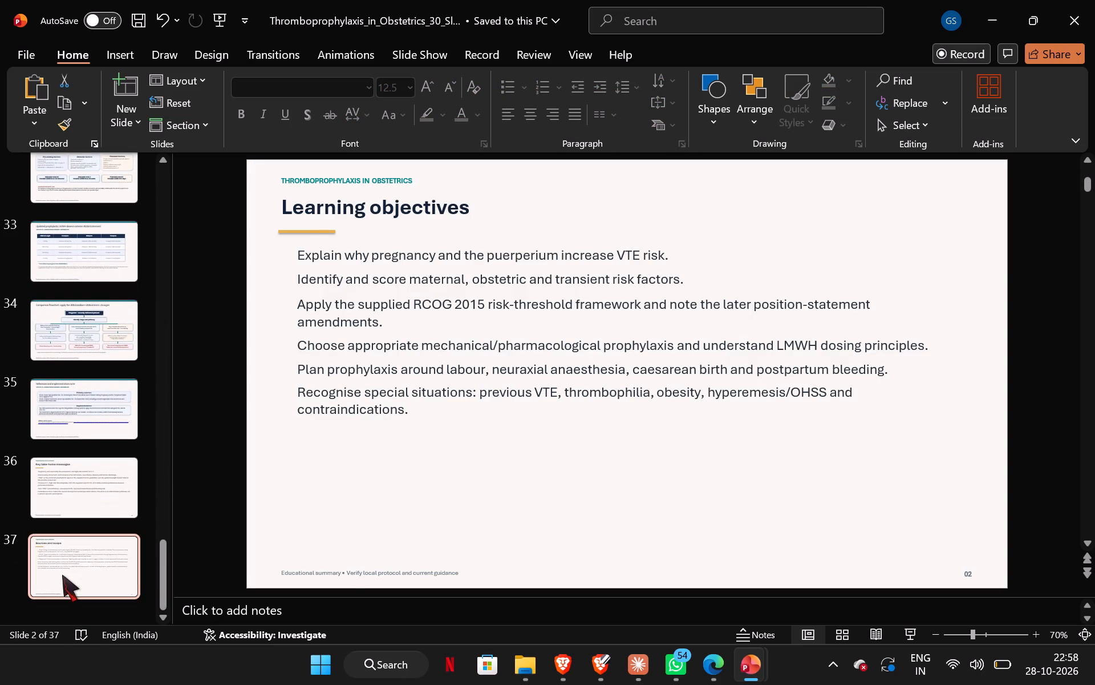
click(74, 482)
click(88, 403)
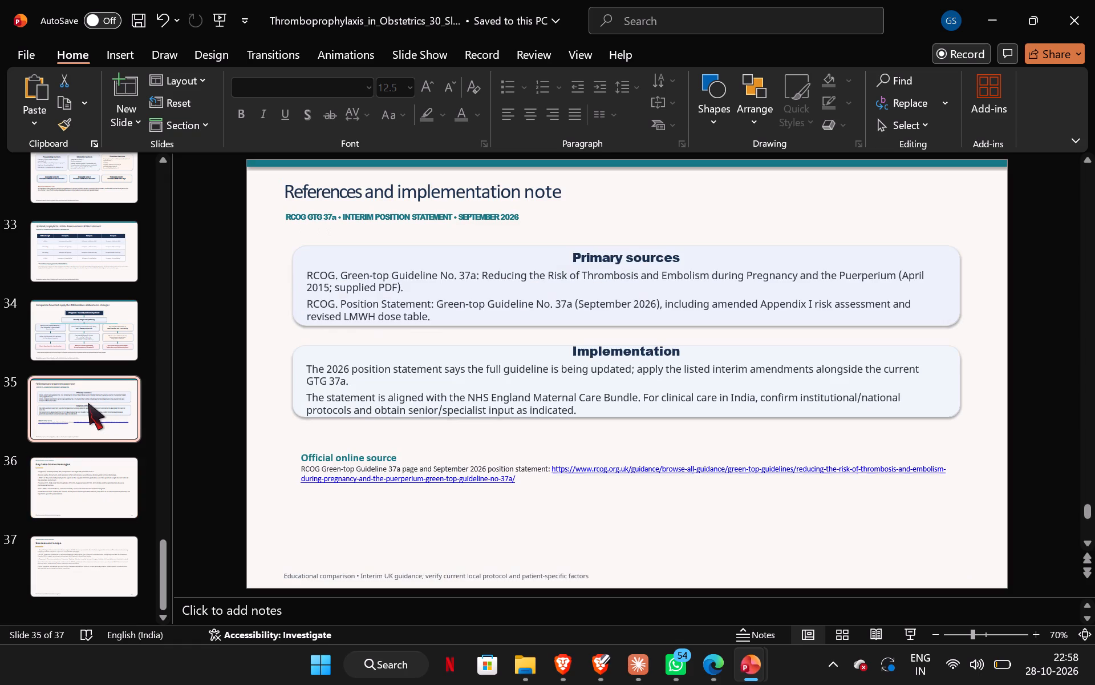
click(96, 339)
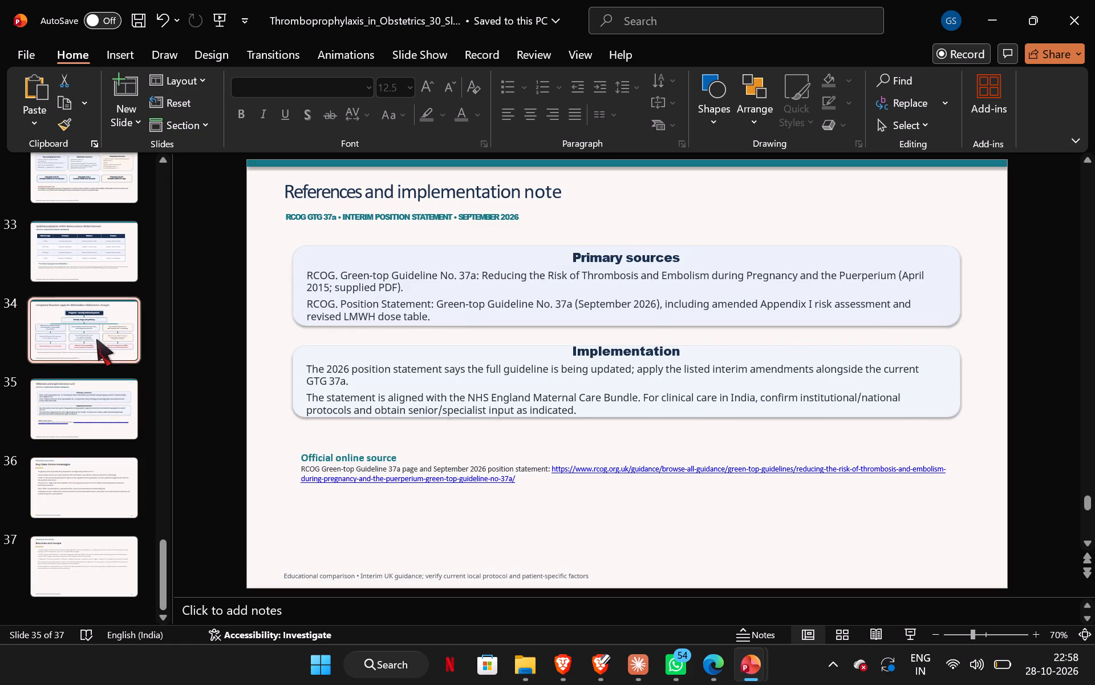
click(107, 231)
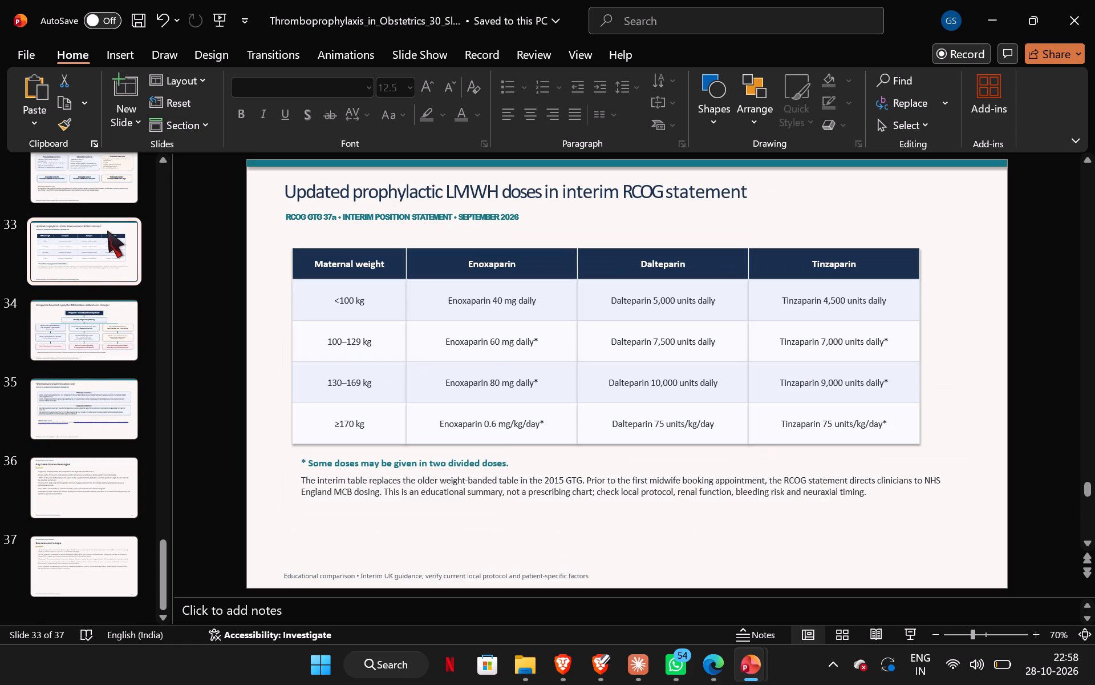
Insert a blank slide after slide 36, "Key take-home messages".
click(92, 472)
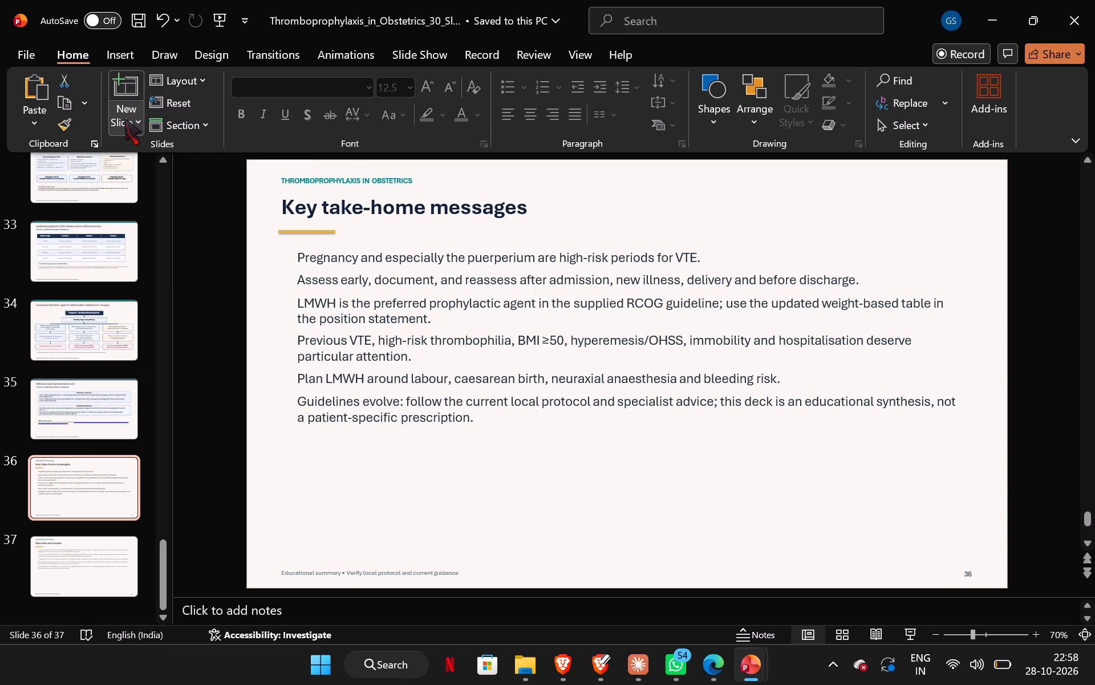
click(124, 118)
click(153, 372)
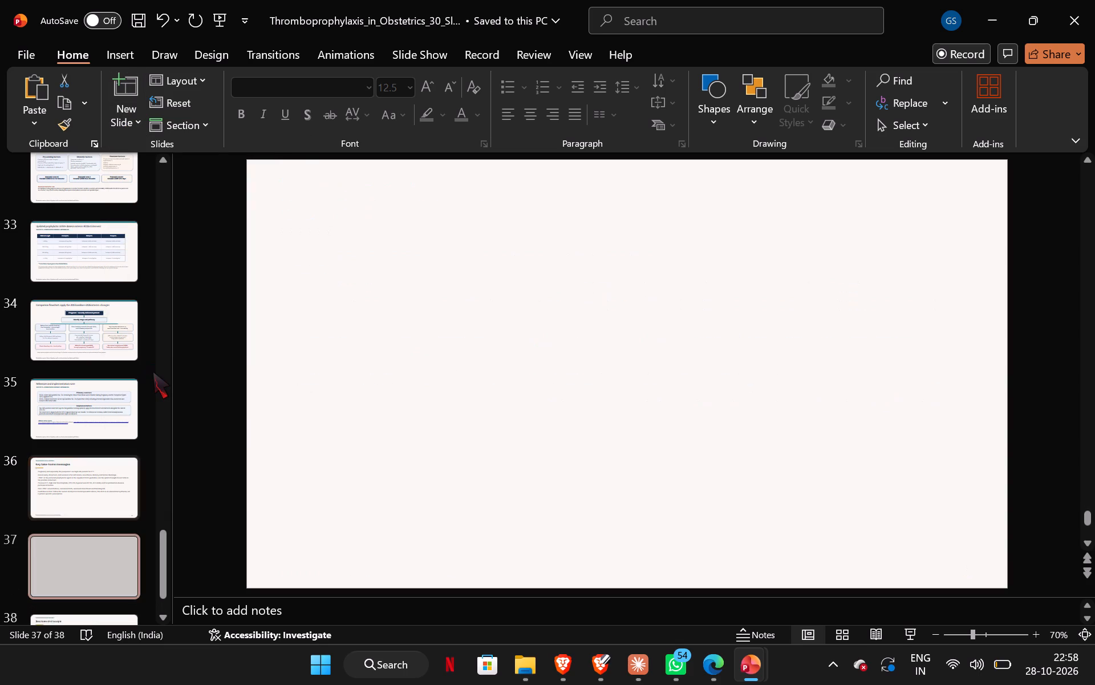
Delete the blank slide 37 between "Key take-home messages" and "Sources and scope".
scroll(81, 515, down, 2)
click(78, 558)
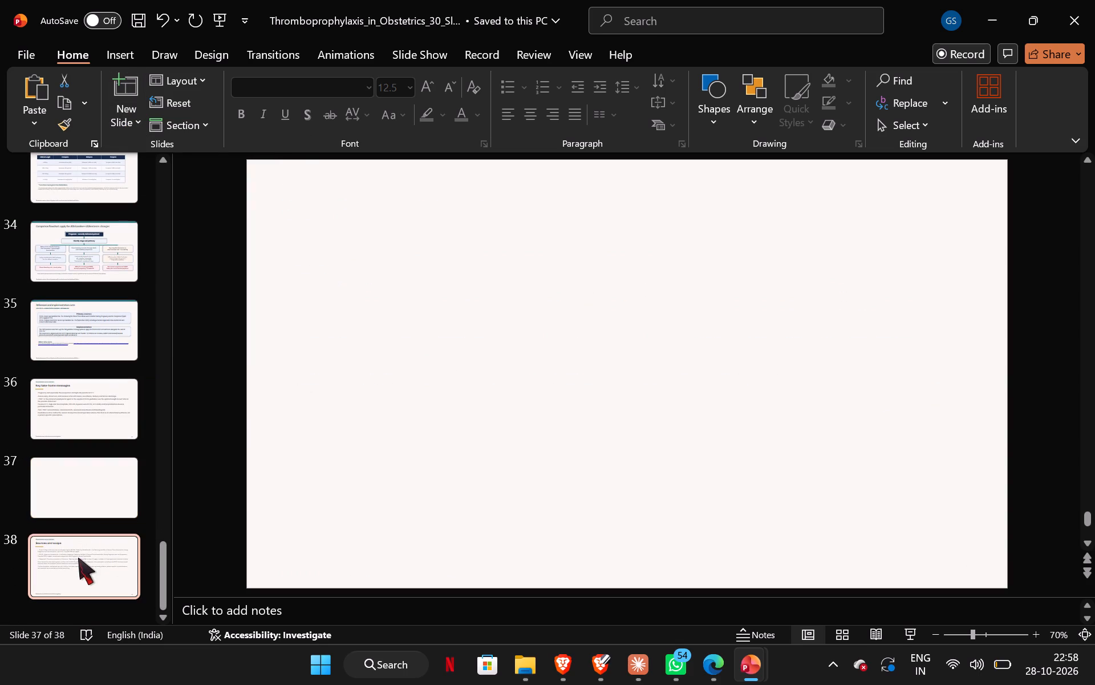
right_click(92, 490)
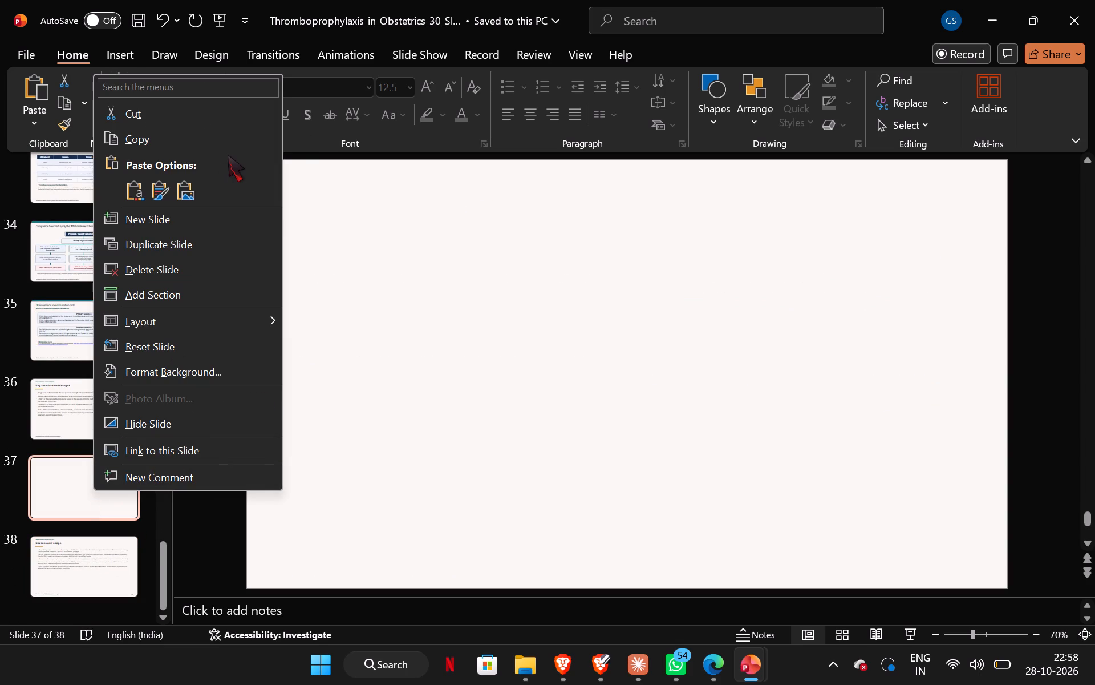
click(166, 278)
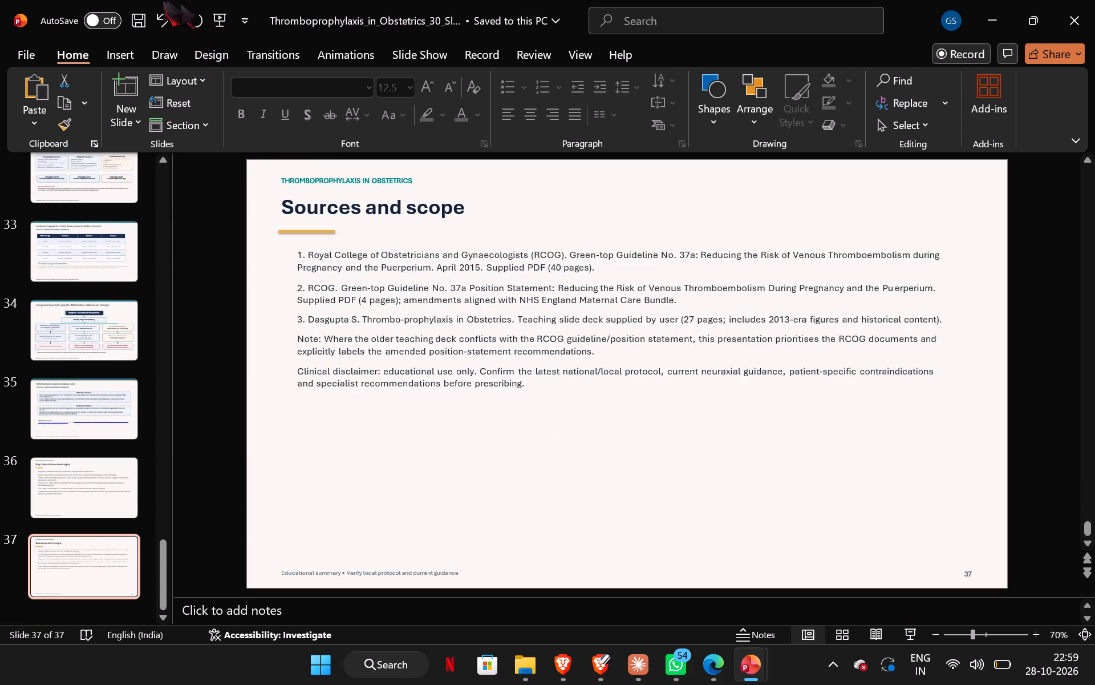
Share the presentation by attaching a PDF copy instead of uploading it to OneDrive.
click(1062, 53)
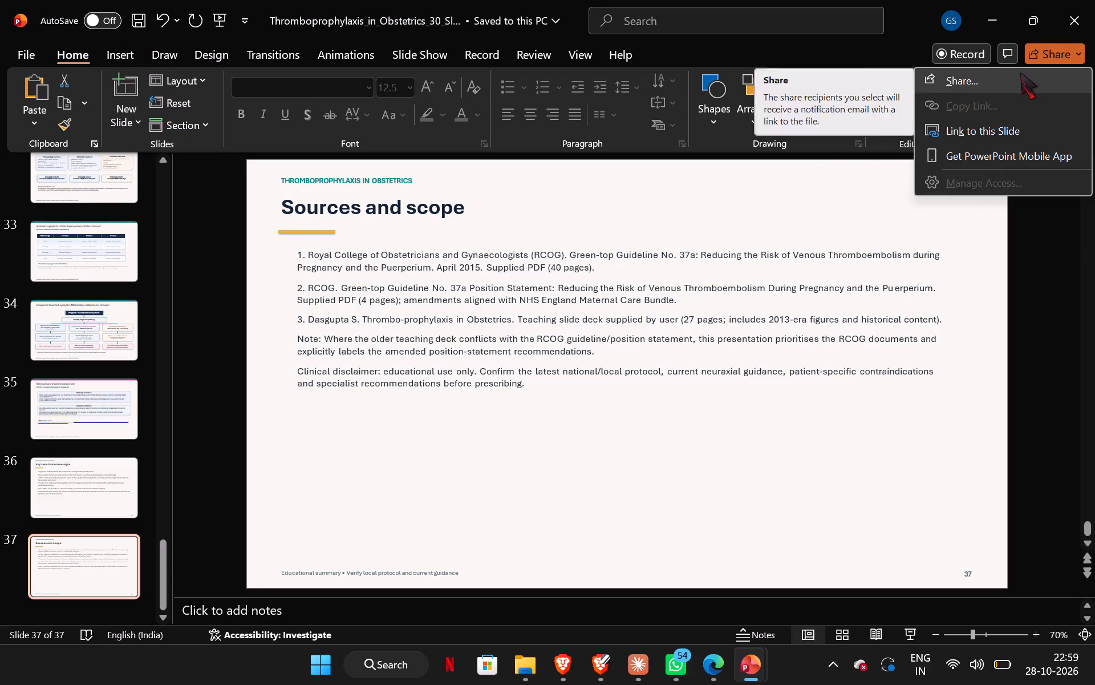
click(1020, 72)
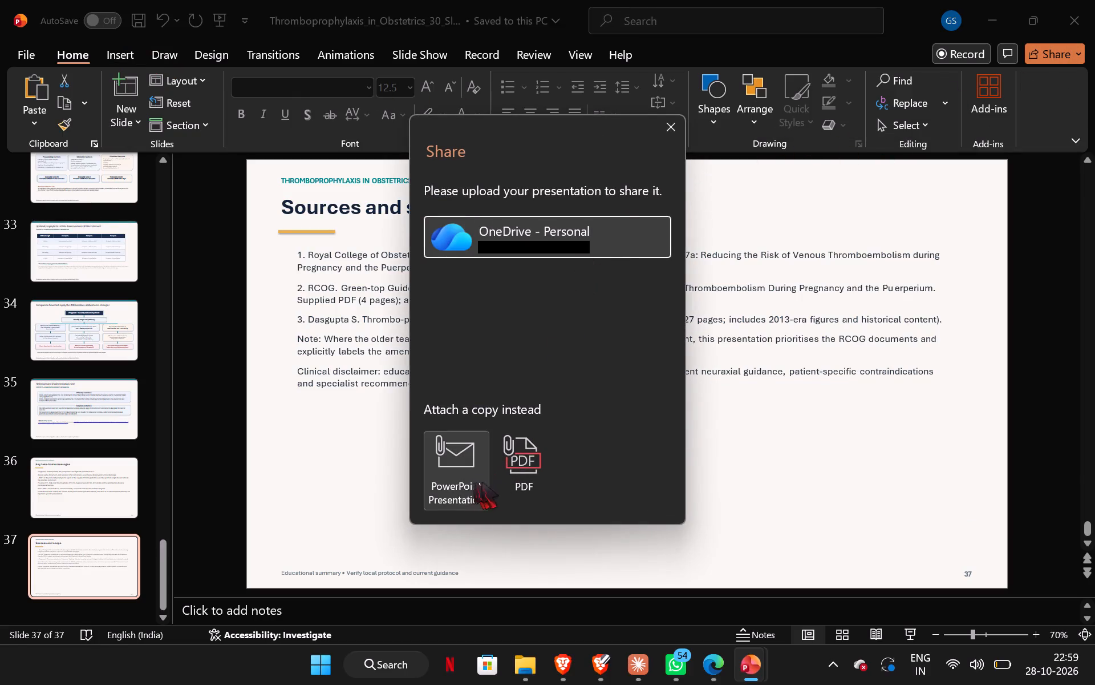
click(501, 478)
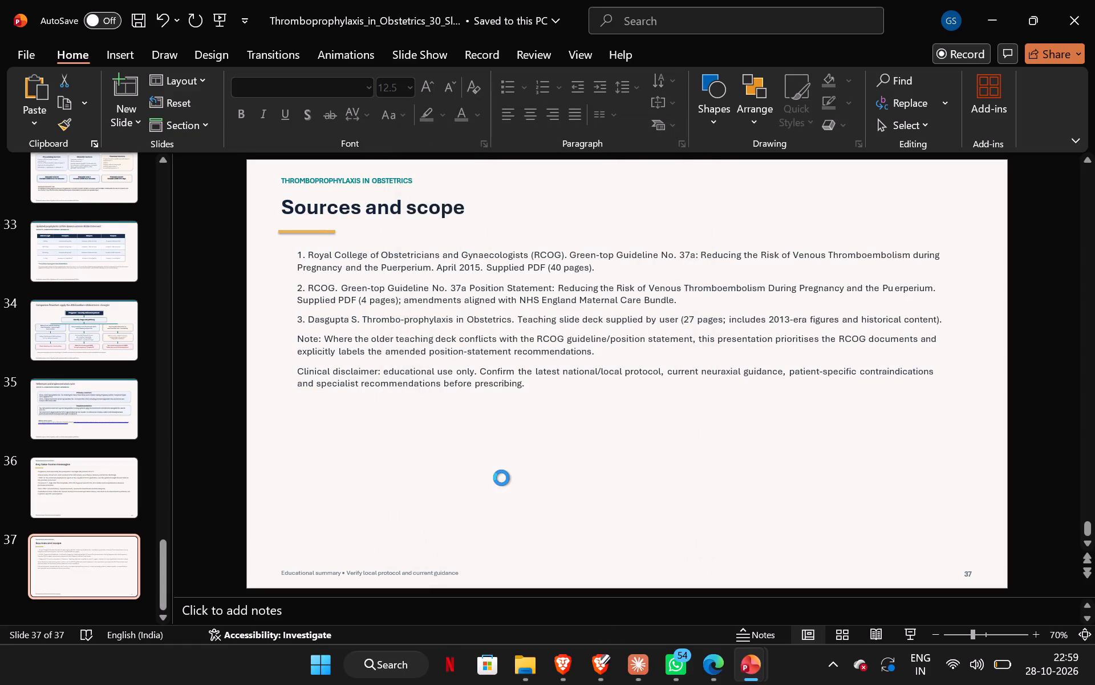
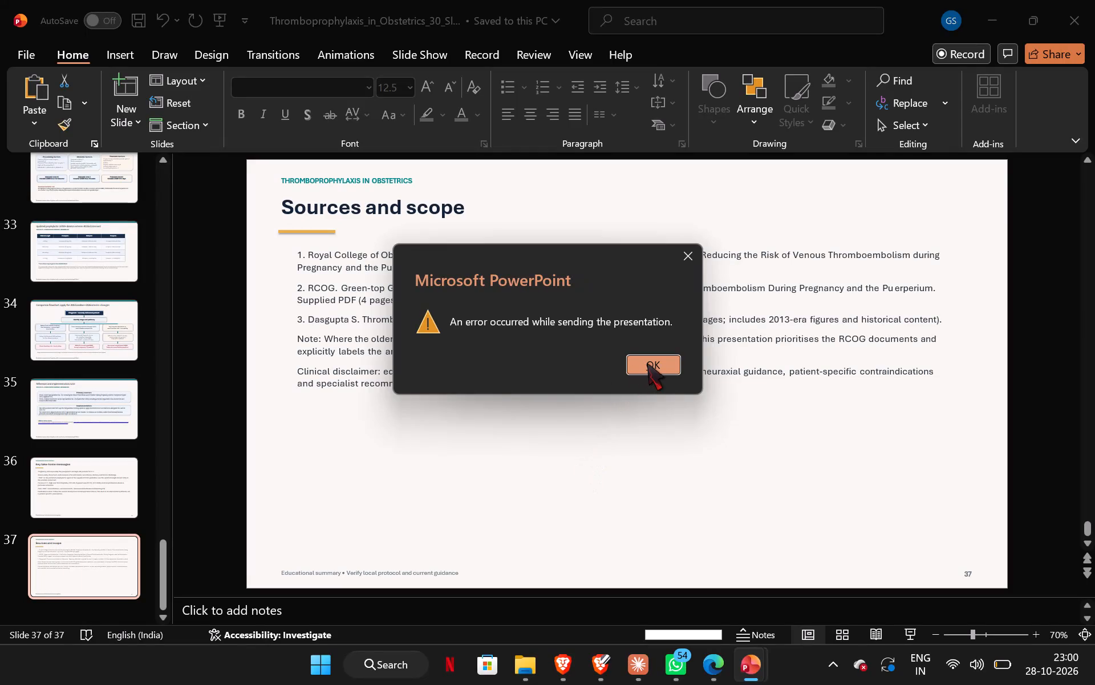
Dismiss the PowerPoint error message and return to the "Sources and scope" slide.
click(647, 362)
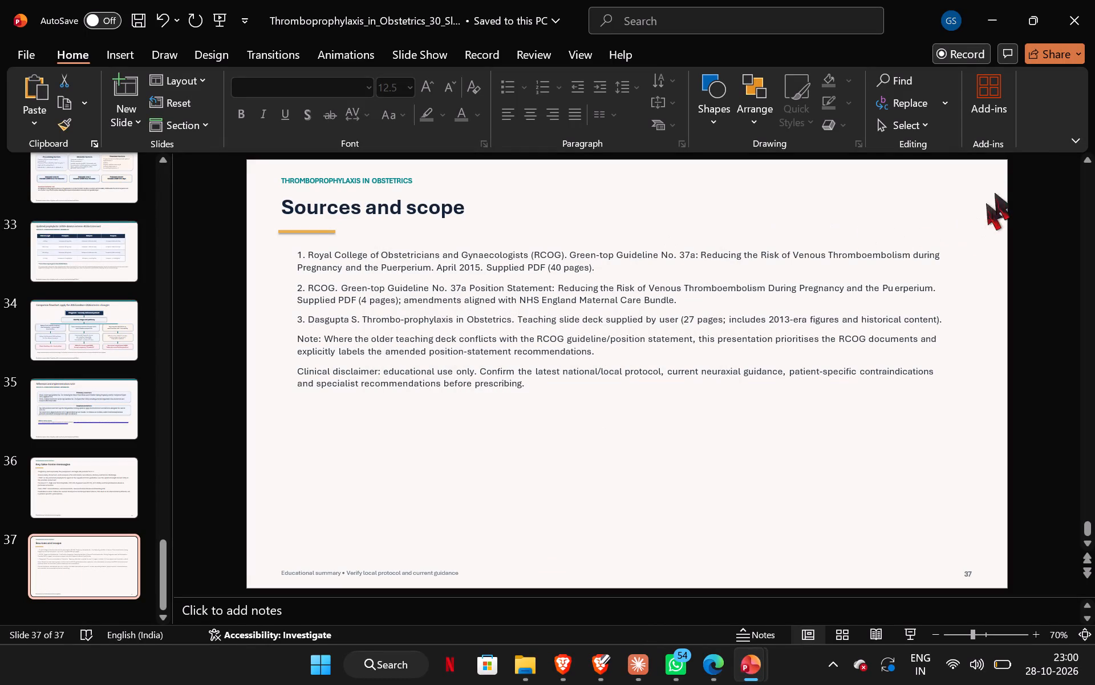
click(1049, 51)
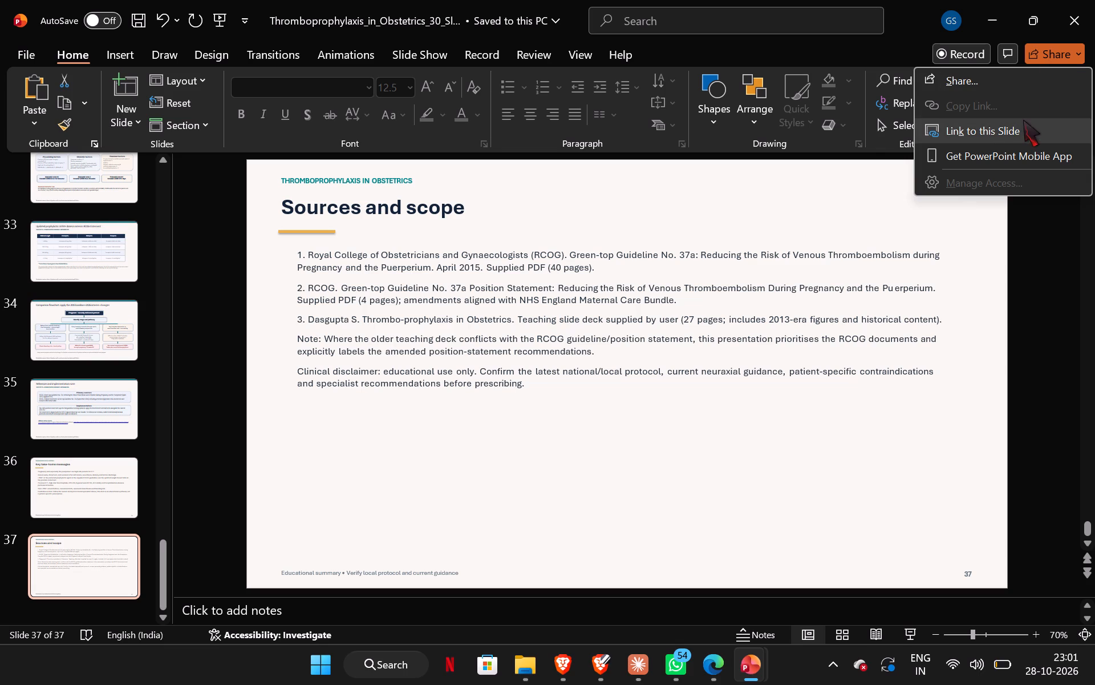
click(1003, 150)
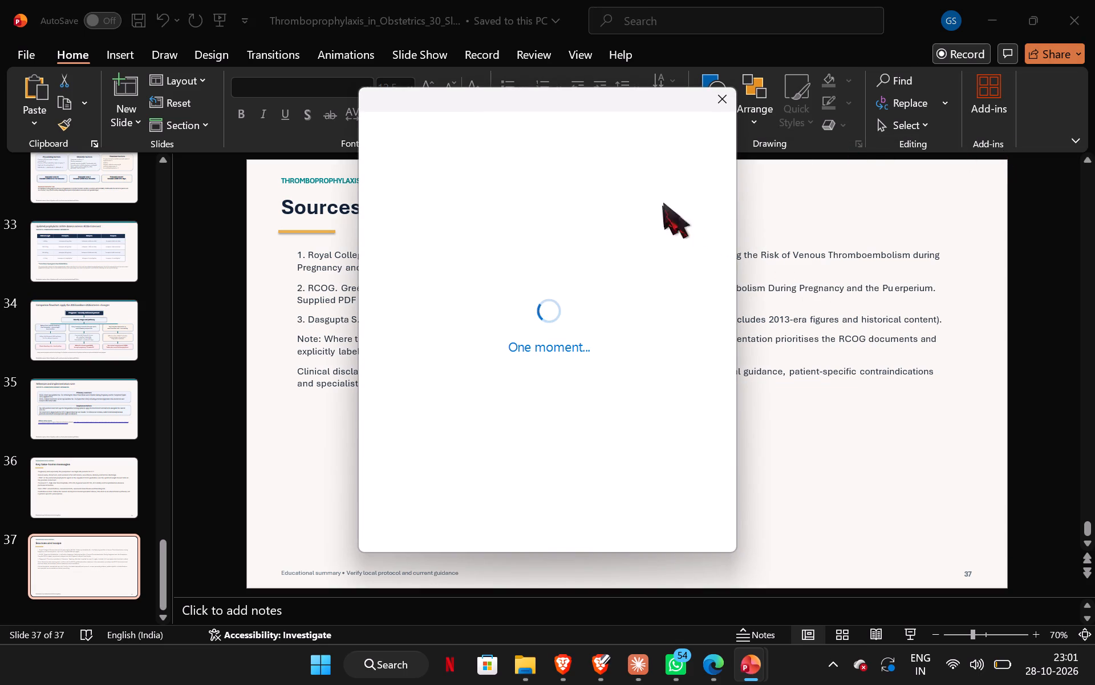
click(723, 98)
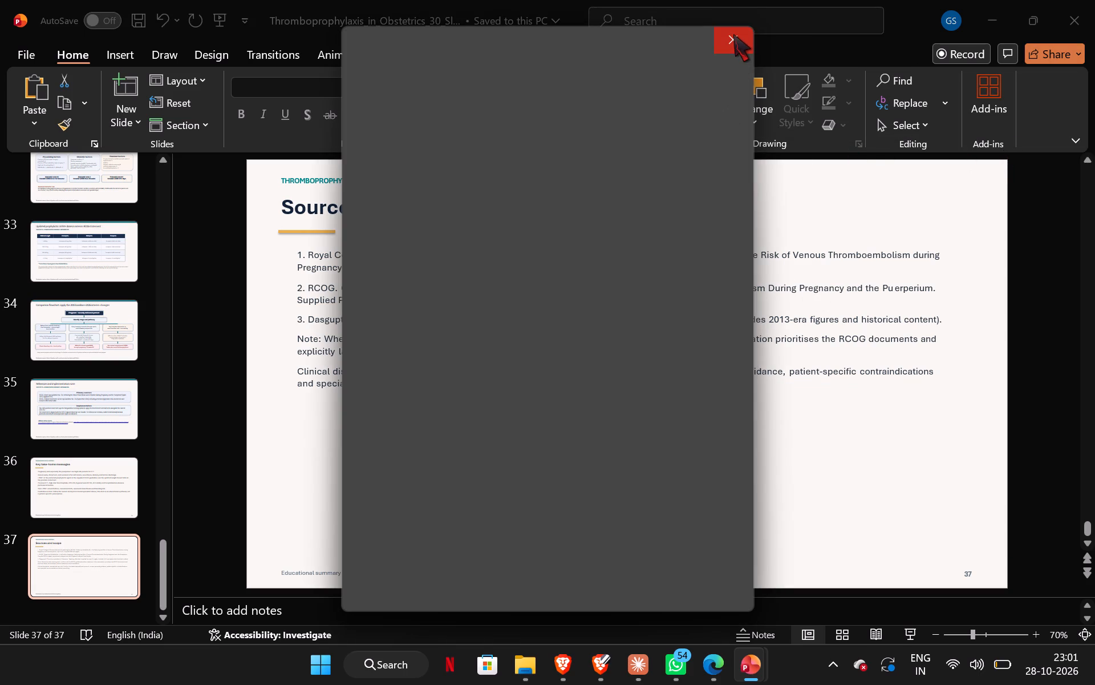
Close the blank window covering the "Sources and scope" slide.
click(733, 34)
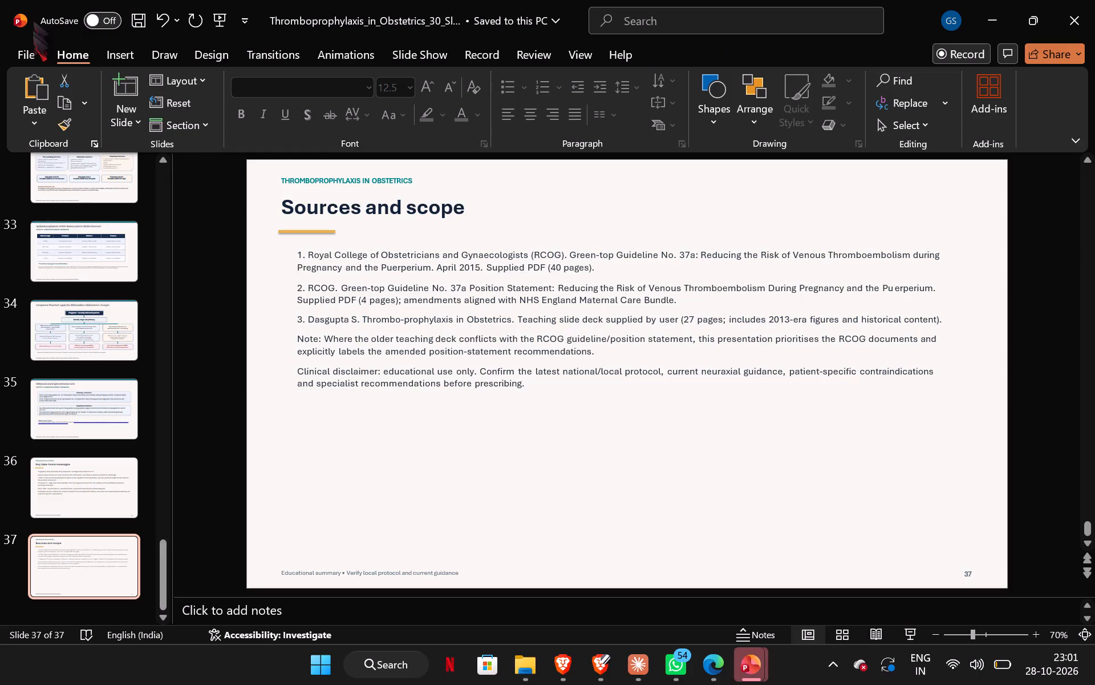
Save a copy of the presentation in the Downloads folder under the name Thromboprophylaxis_in_Obstetrics.
click(31, 45)
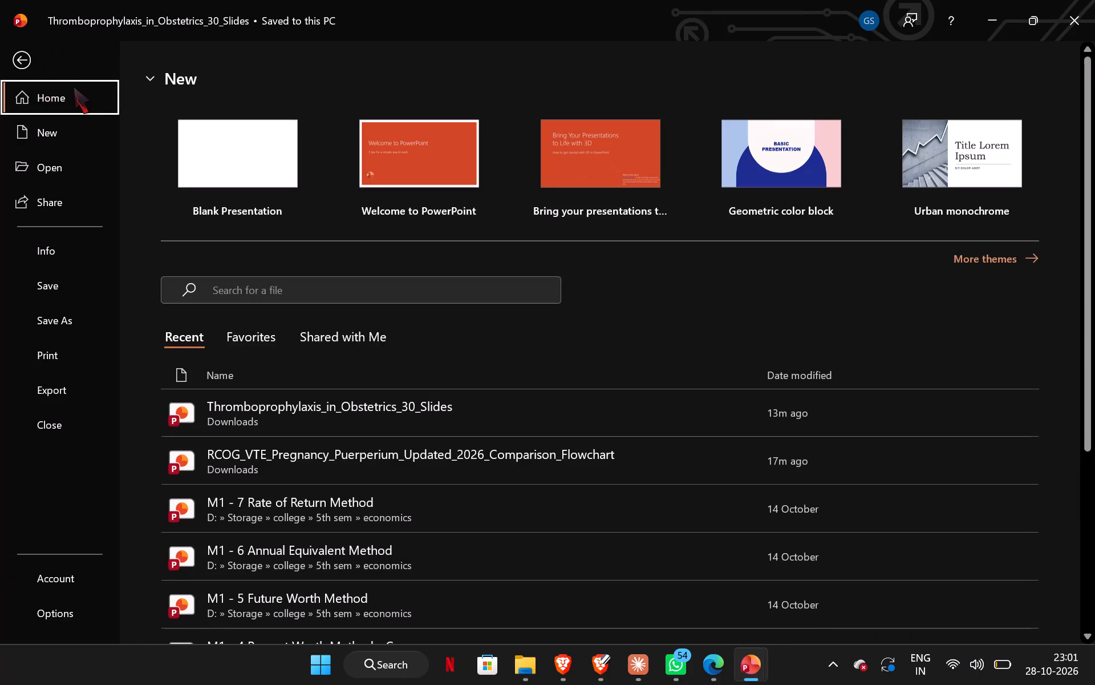
click(57, 317)
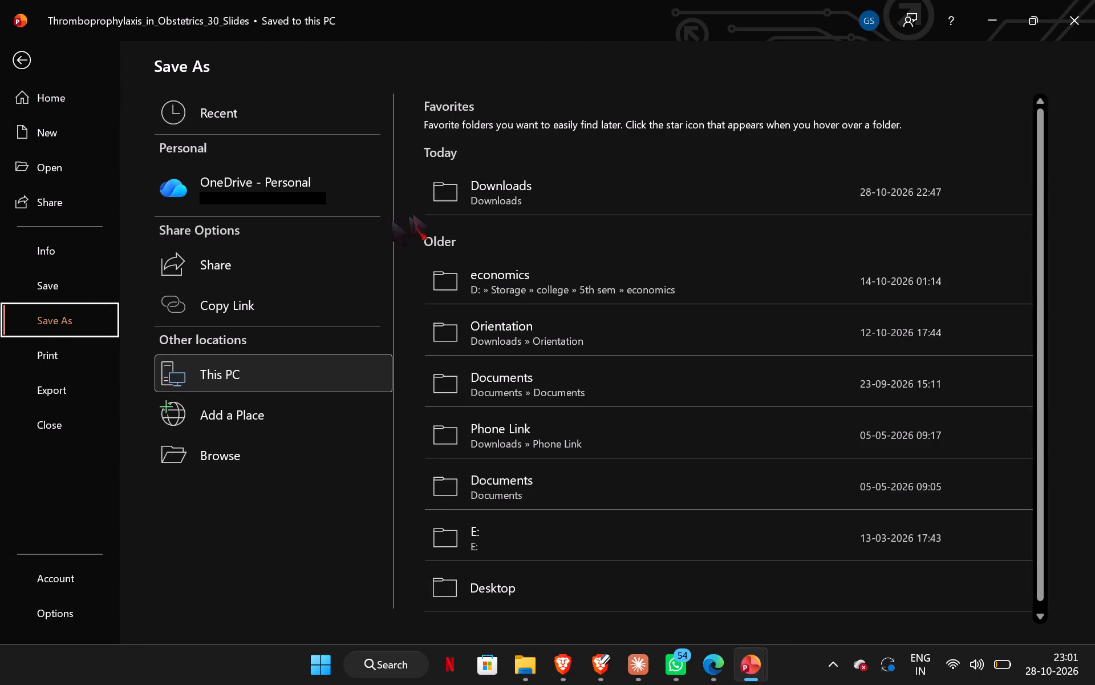
click(504, 191)
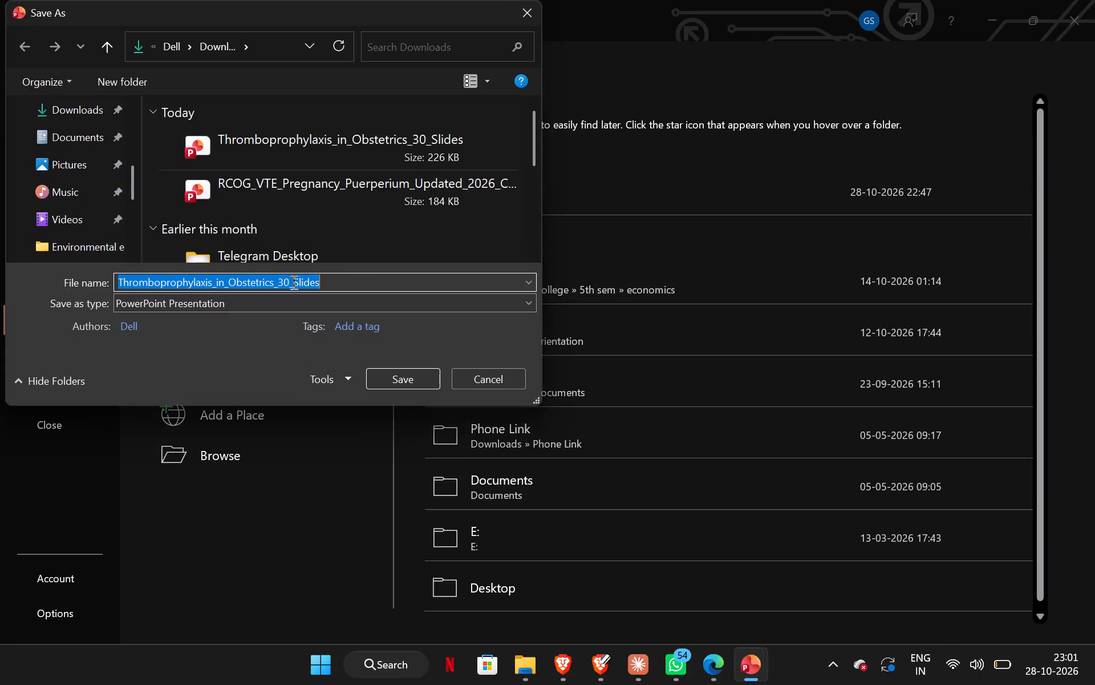
click(331, 285)
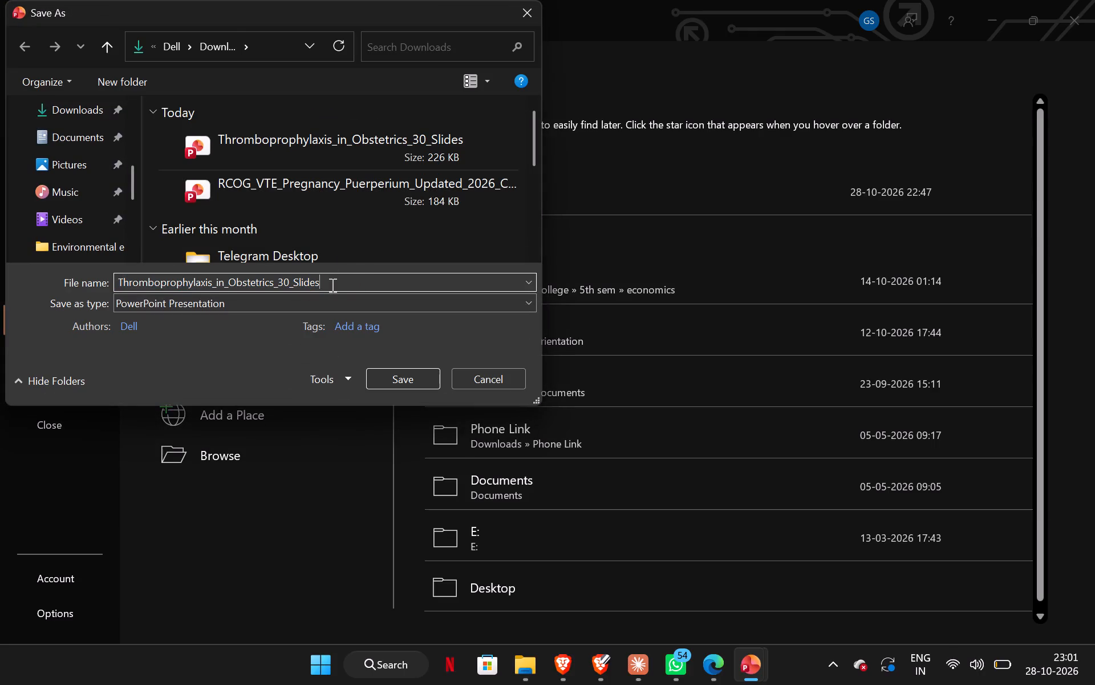
key(BackSpace)
key(BackSpace)
key(BackSpace)
key(BackSpace)
key(BackSpace)
key(BackSpace)
key(BackSpace)
key(BackSpace)
key(BackSpace)
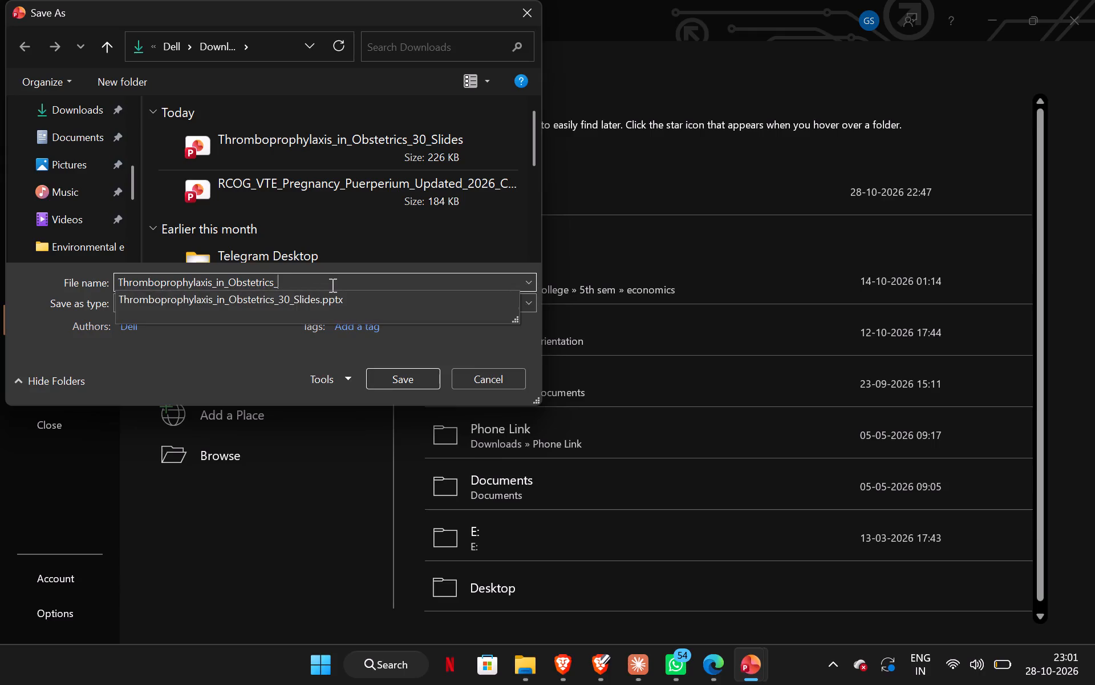
key(BackSpace)
key(Return)
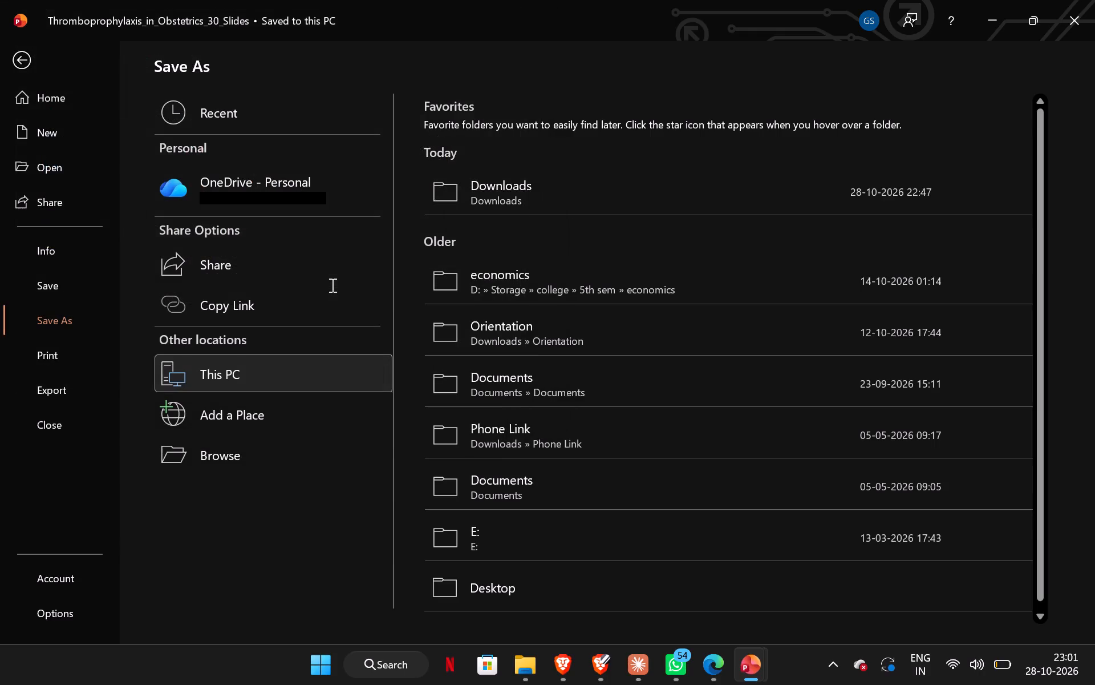